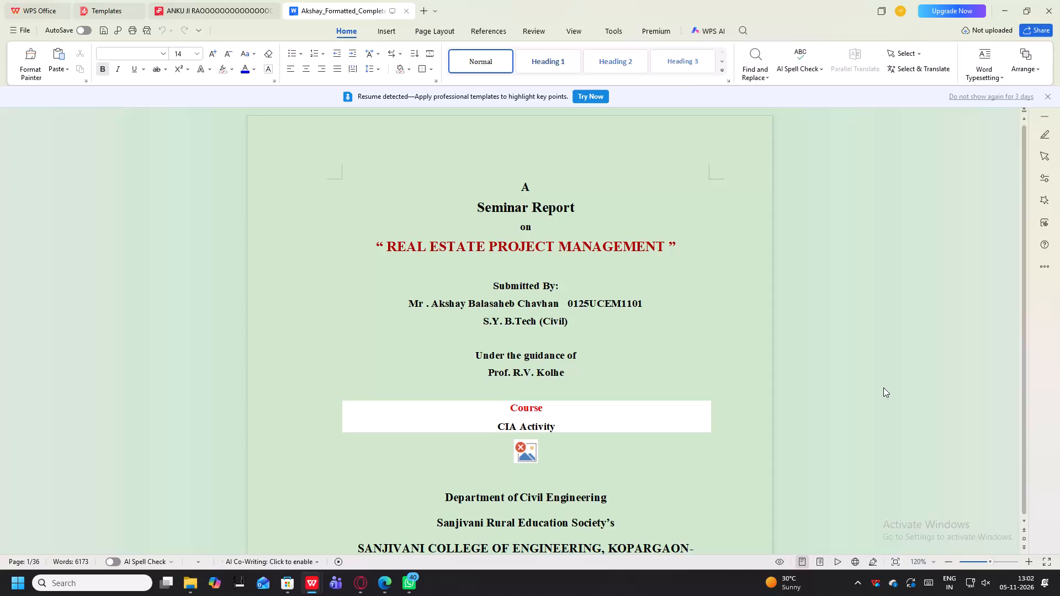
# Delete the broken picture placeholder below "CIA Activity" on the title page.
pyautogui.scroll(-1, 644, 310)
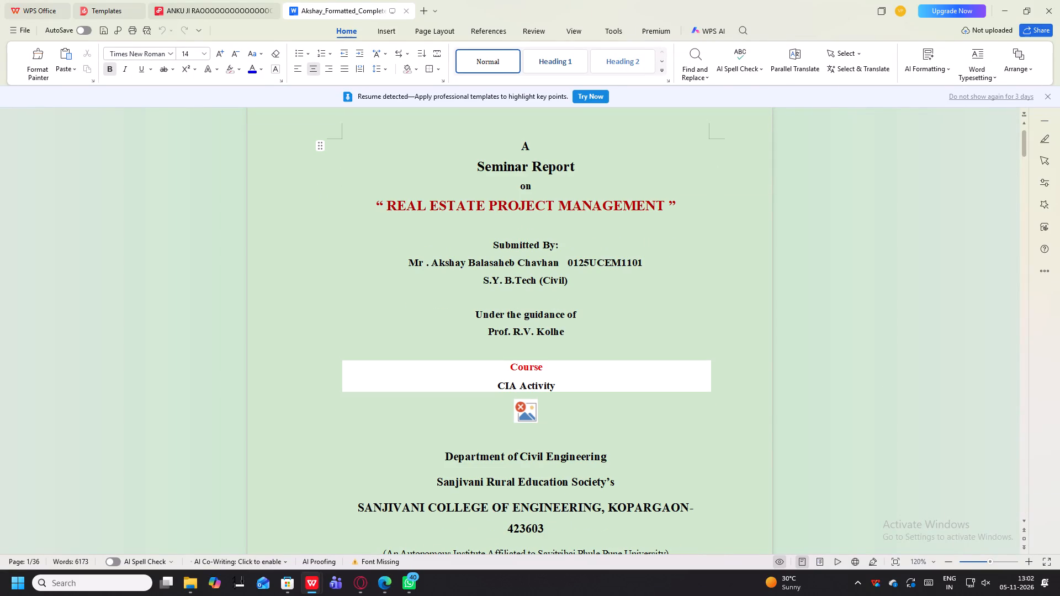
pyautogui.click(531, 414)
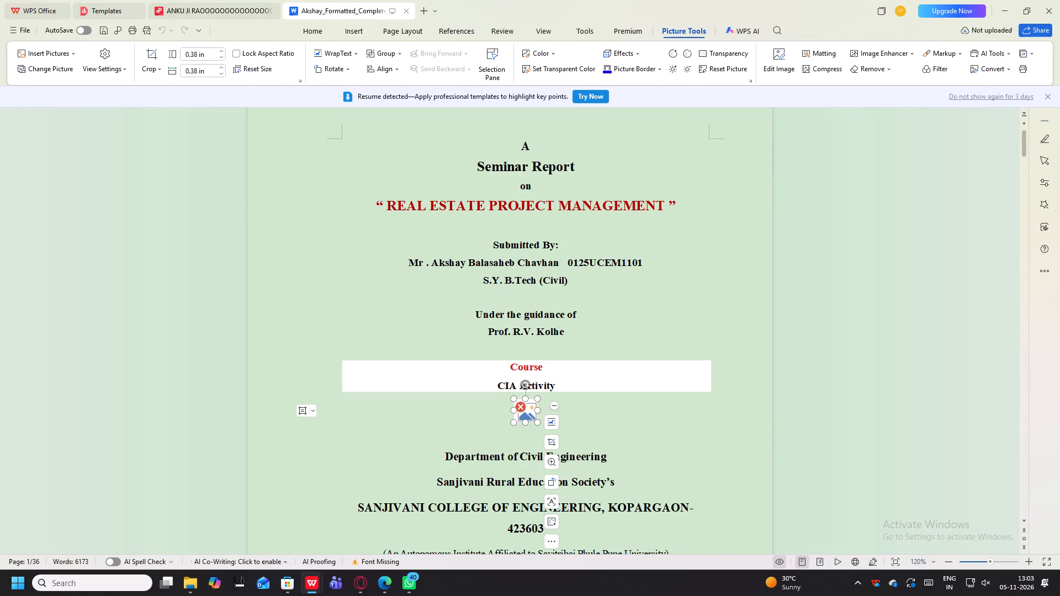
pyautogui.press('Delete')
# Copy the college logo from the certificate page and paste it on the title page between the guide's name and "Course".
pyautogui.scroll(-8, 550, 407)
pyautogui.scroll(1, 560, 402)
pyautogui.scroll(-10, 560, 402)
pyautogui.click(531, 291)
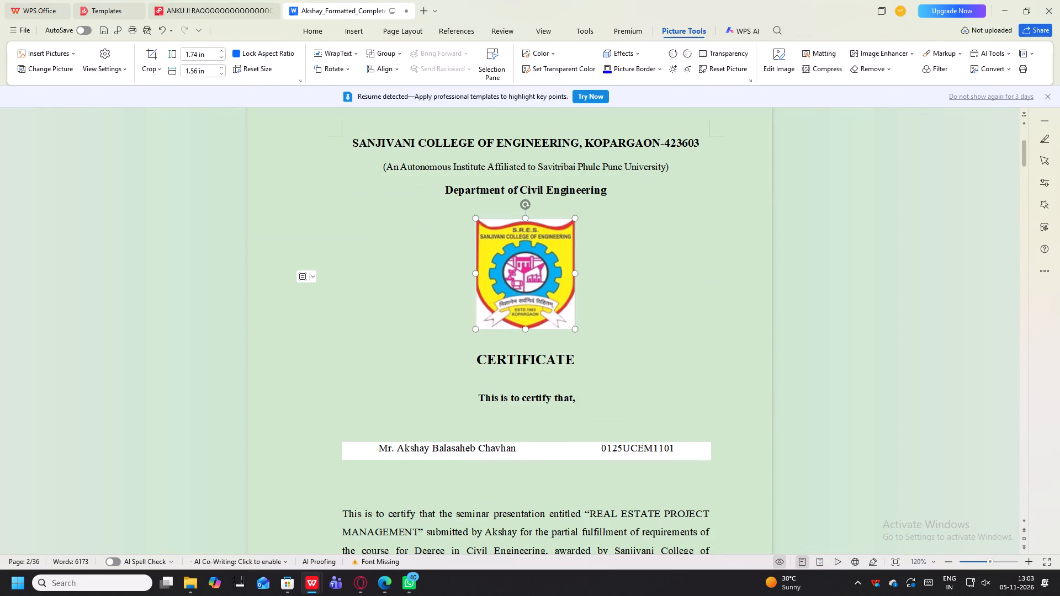
pyautogui.hotkey('ctrl', 'c')
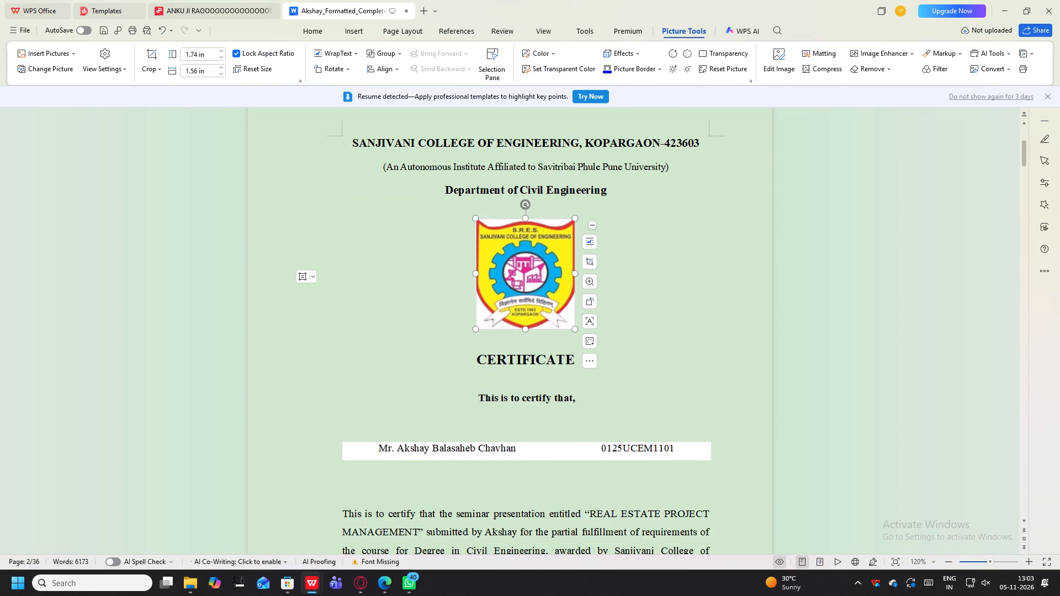
pyautogui.scroll(12, 626, 285)
pyautogui.scroll(2, 562, 202)
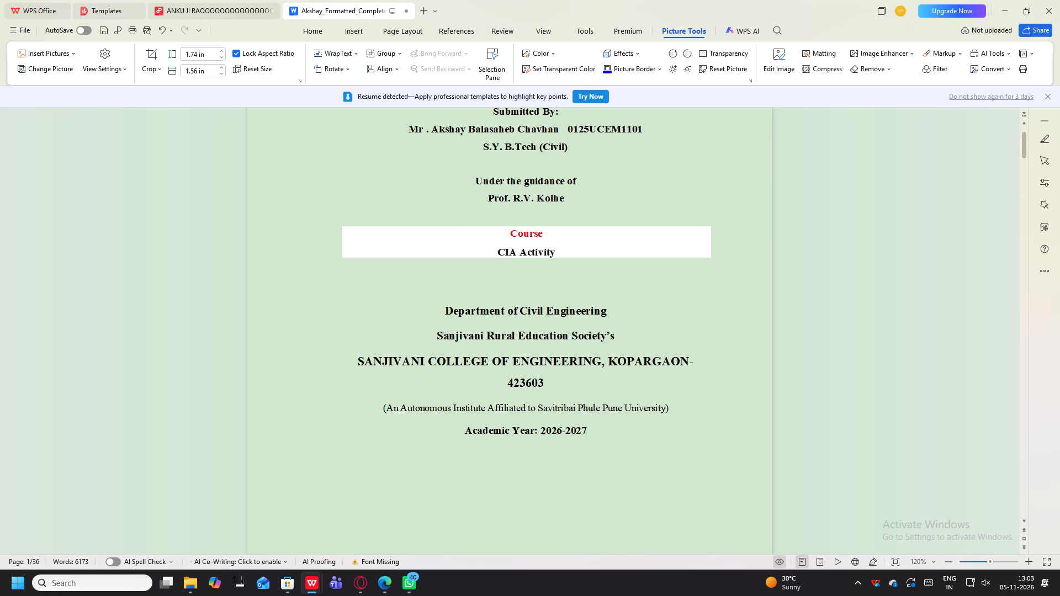
pyautogui.click(549, 209)
pyautogui.click(532, 218)
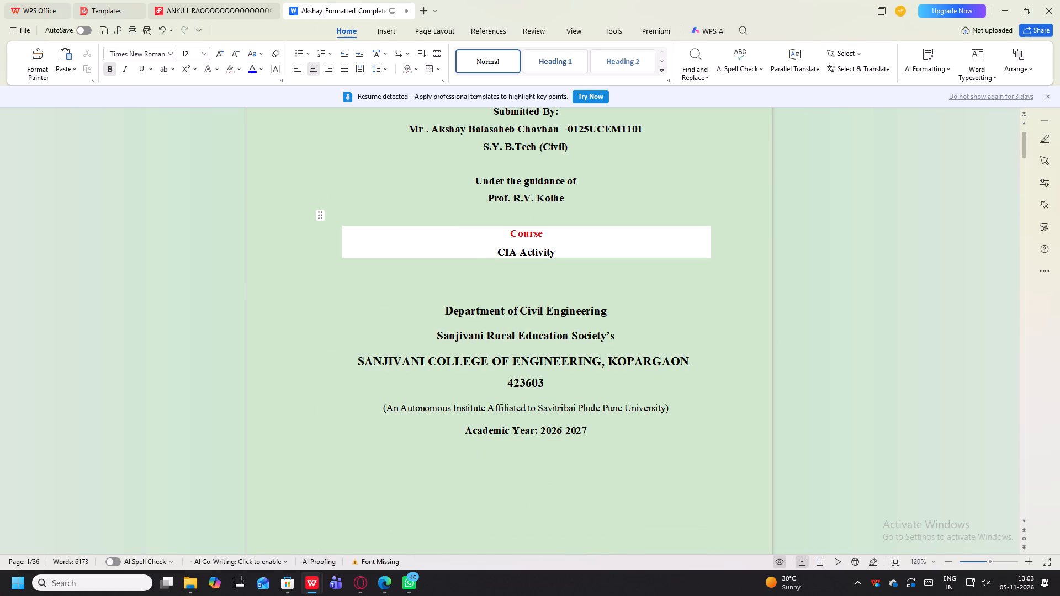
pyautogui.hotkey('ctrl', 'v')
pyautogui.click(609, 371)
pyautogui.scroll(4, 597, 317)
pyautogui.scroll(-2, 597, 317)
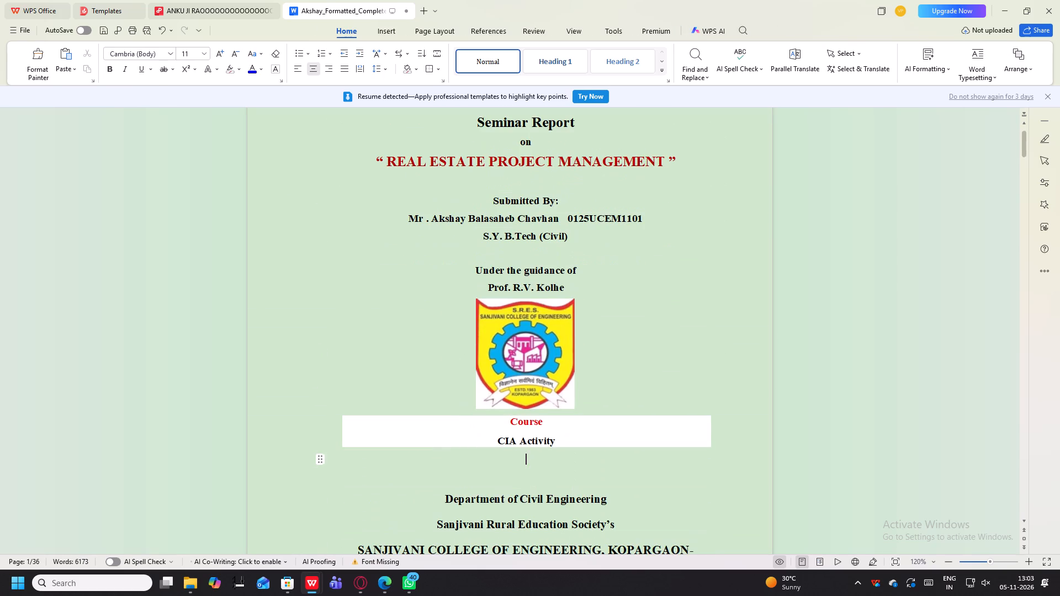
# Colour the text "REAL ESTATE PROJECT MANAGEMENT" in the certificate paragraph red.
pyautogui.scroll(-5, 597, 317)
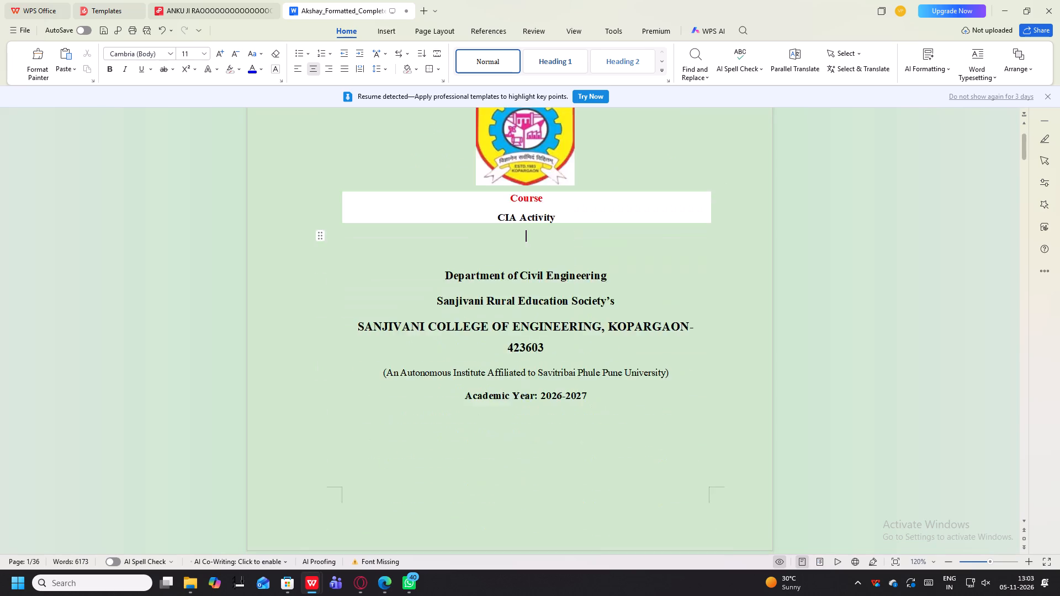
pyautogui.scroll(-13, 597, 317)
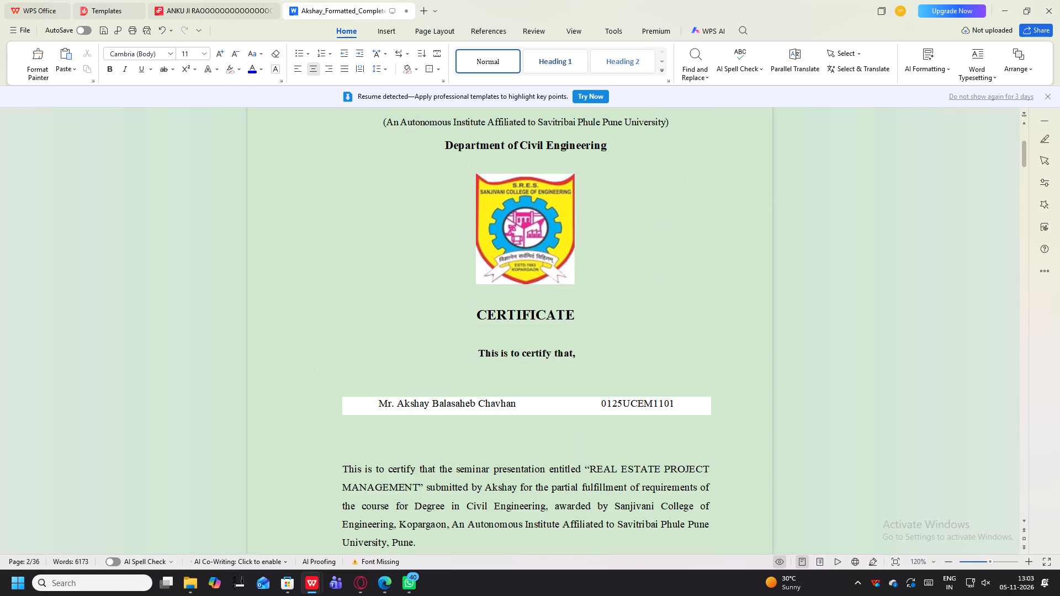
pyautogui.scroll(-2, 597, 317)
pyautogui.click(605, 312)
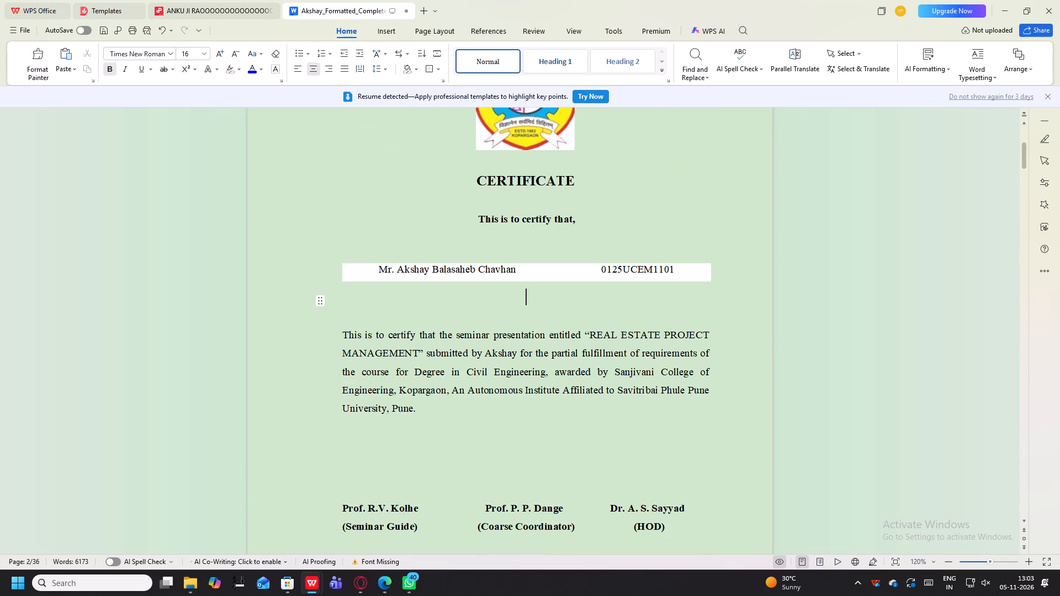
pyautogui.moveTo(591, 332); pyautogui.dragTo(417, 361)
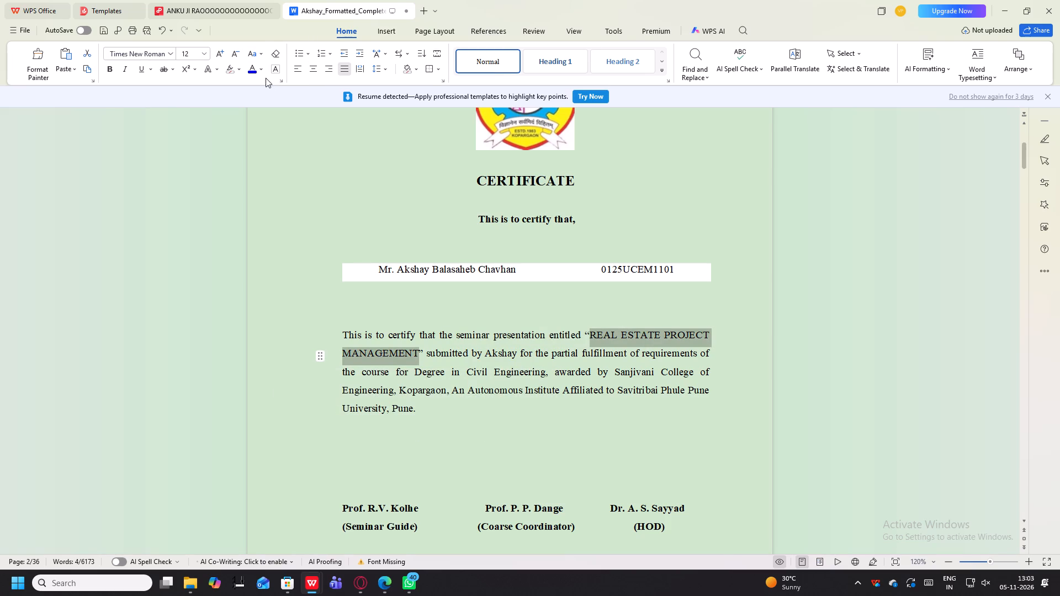
pyautogui.click(263, 73)
pyautogui.click(267, 173)
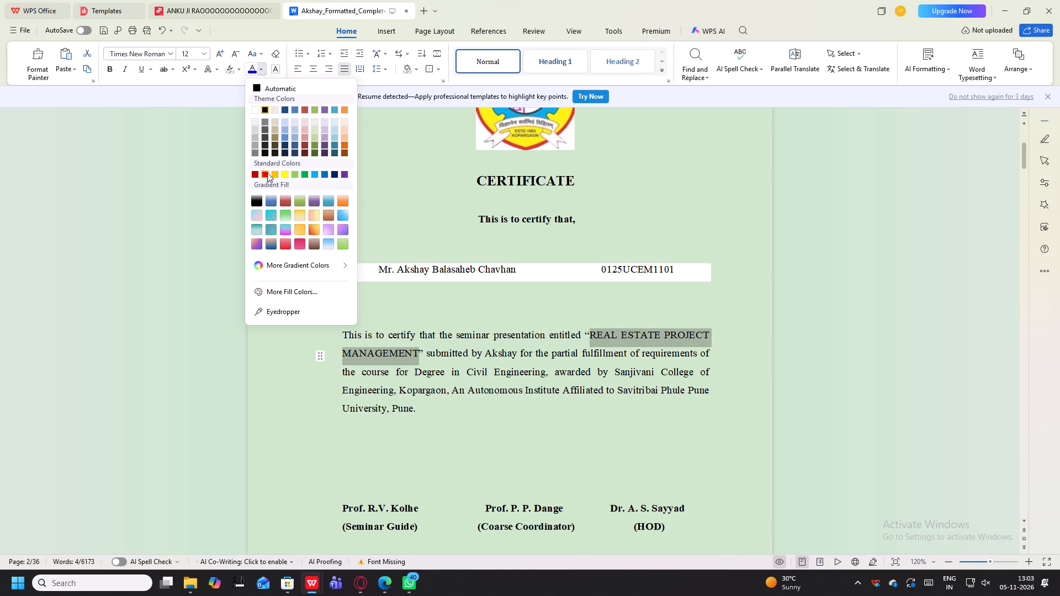
pyautogui.click(612, 403)
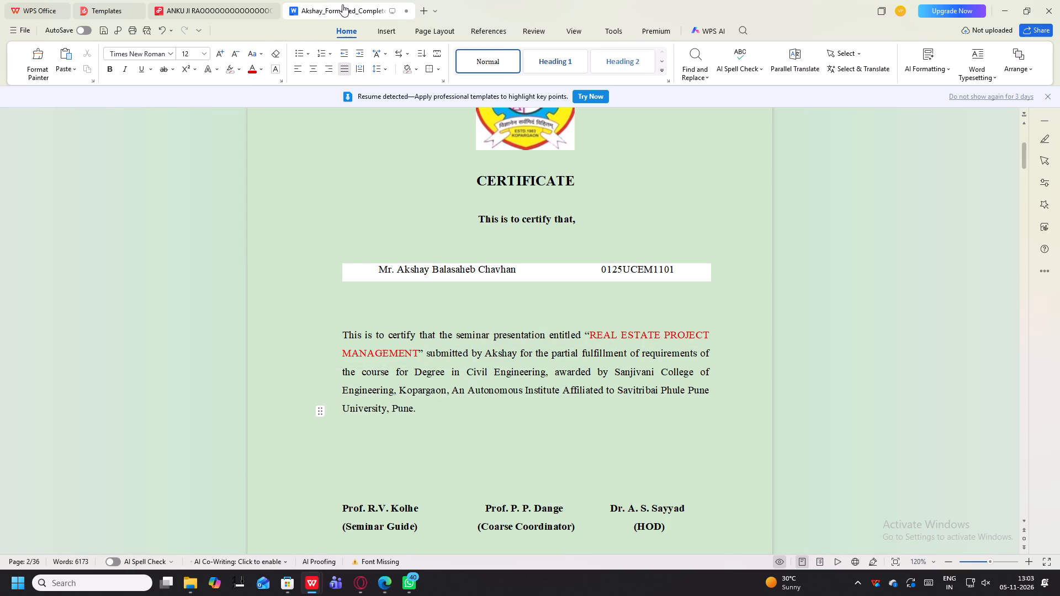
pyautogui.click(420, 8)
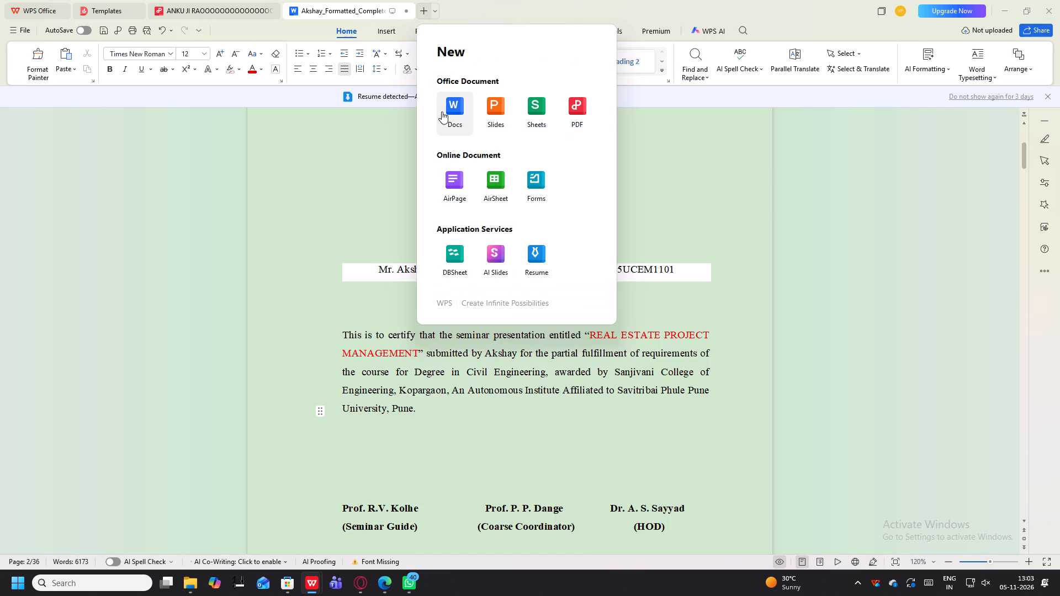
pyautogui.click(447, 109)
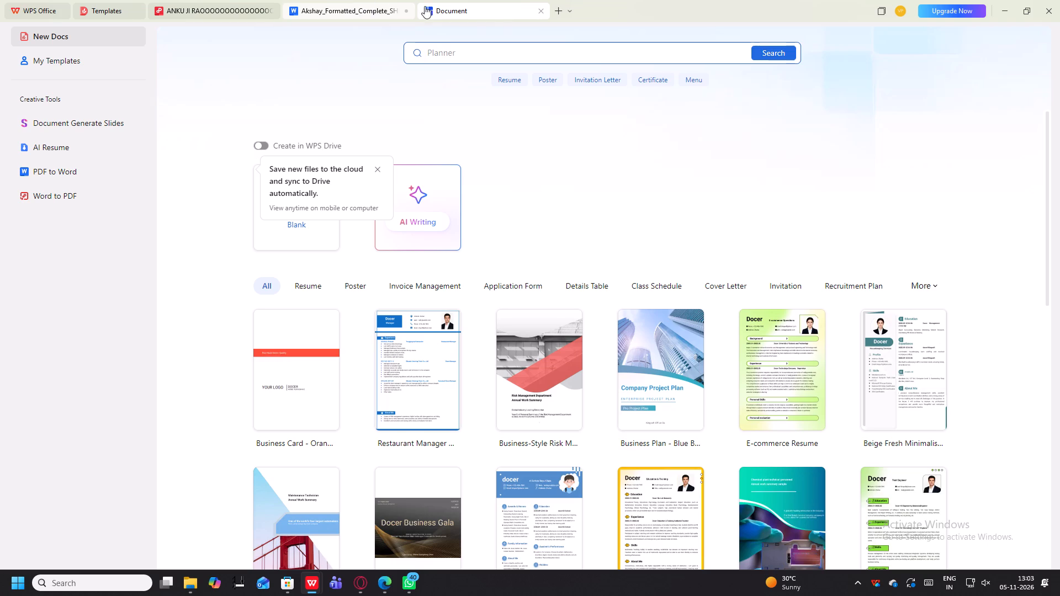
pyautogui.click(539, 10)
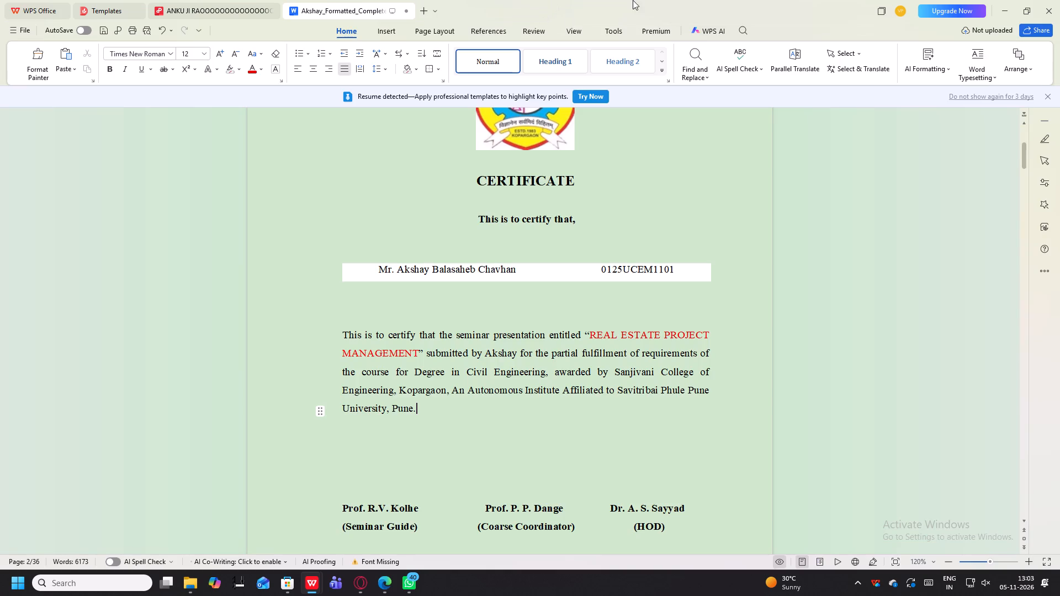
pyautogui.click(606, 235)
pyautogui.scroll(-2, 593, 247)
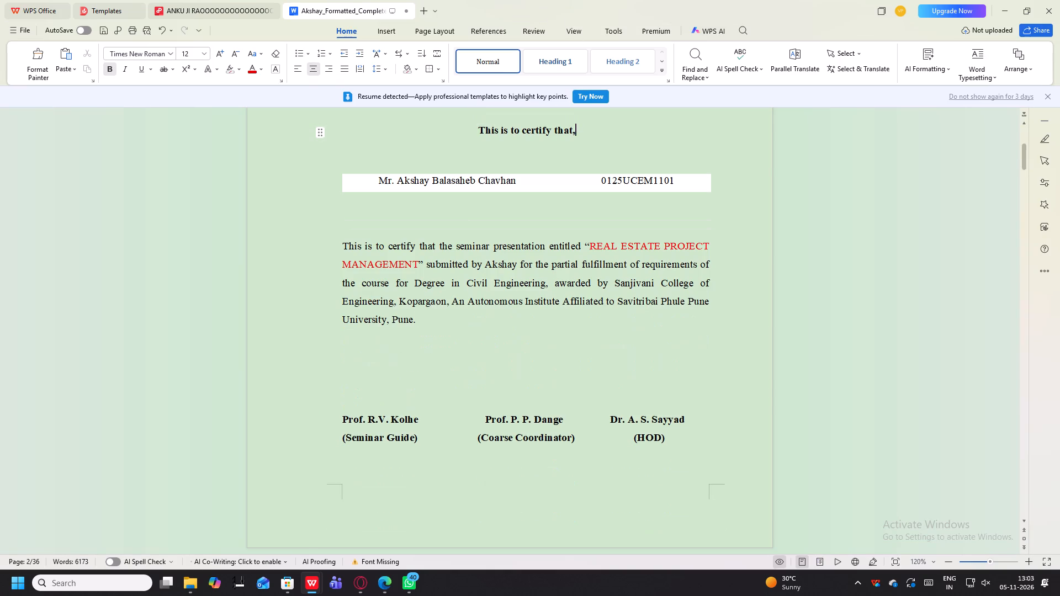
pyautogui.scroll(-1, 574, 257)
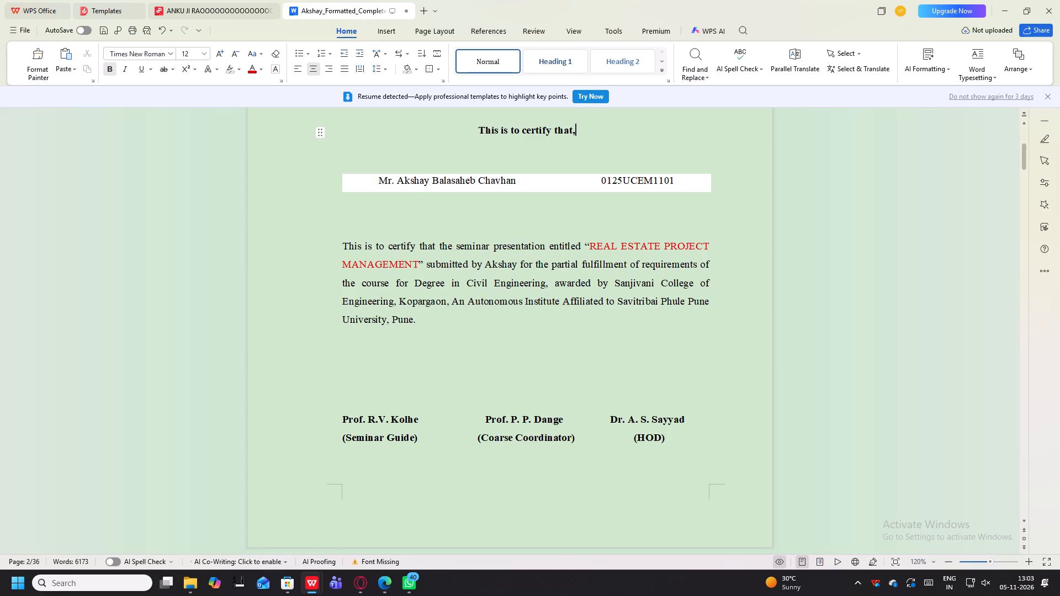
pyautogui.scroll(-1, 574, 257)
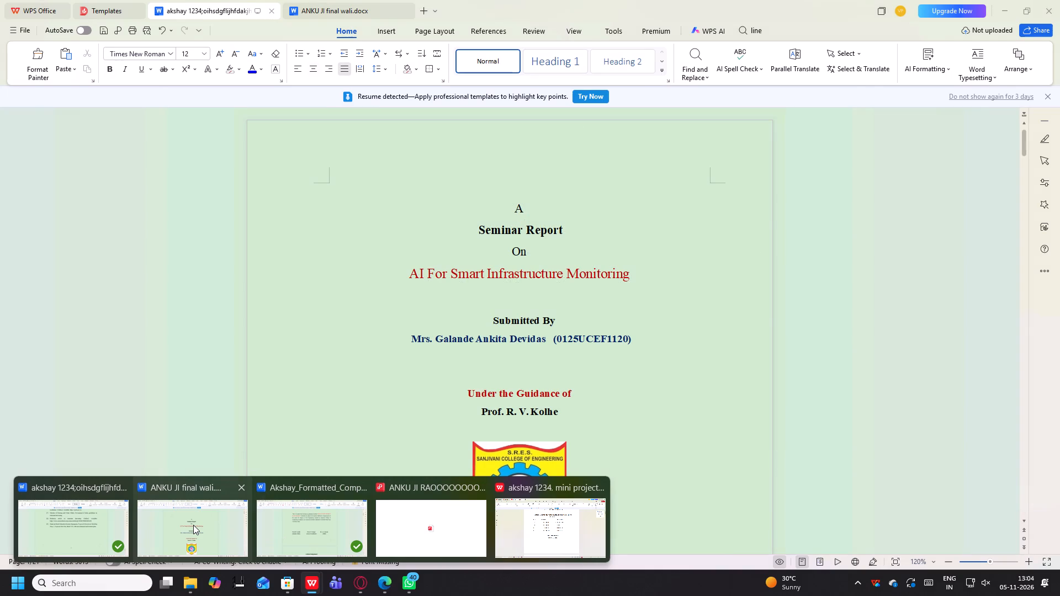
# Switch to the ANKU JI final wali.docx window and open Akshay_Formatted_Complete_SHM_Format (1).docx there as read-only.
pyautogui.moveTo(193, 525); pyautogui.dragTo(199, 525)
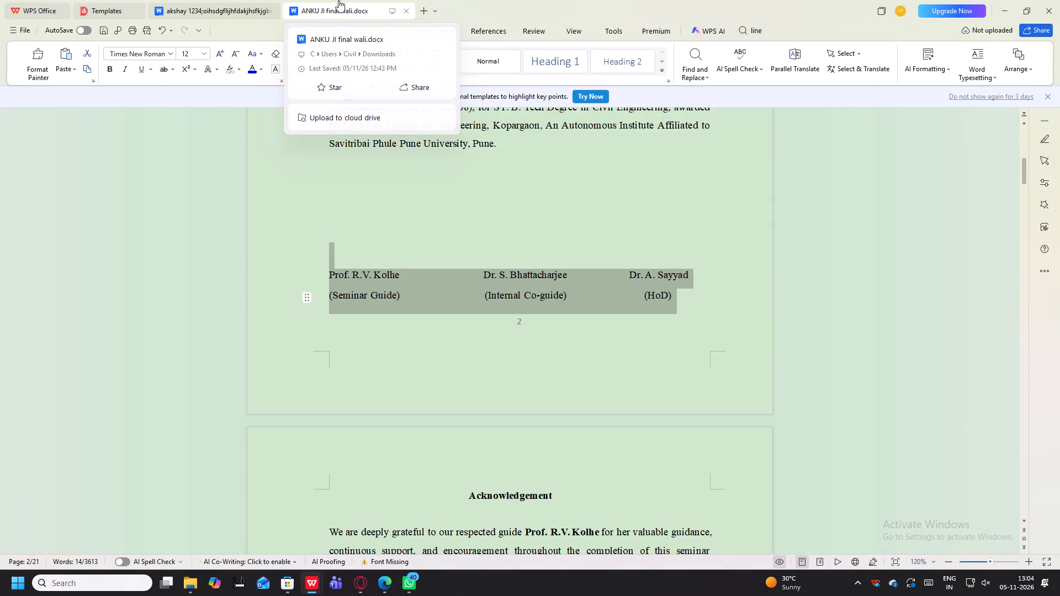
pyautogui.click(338, 0)
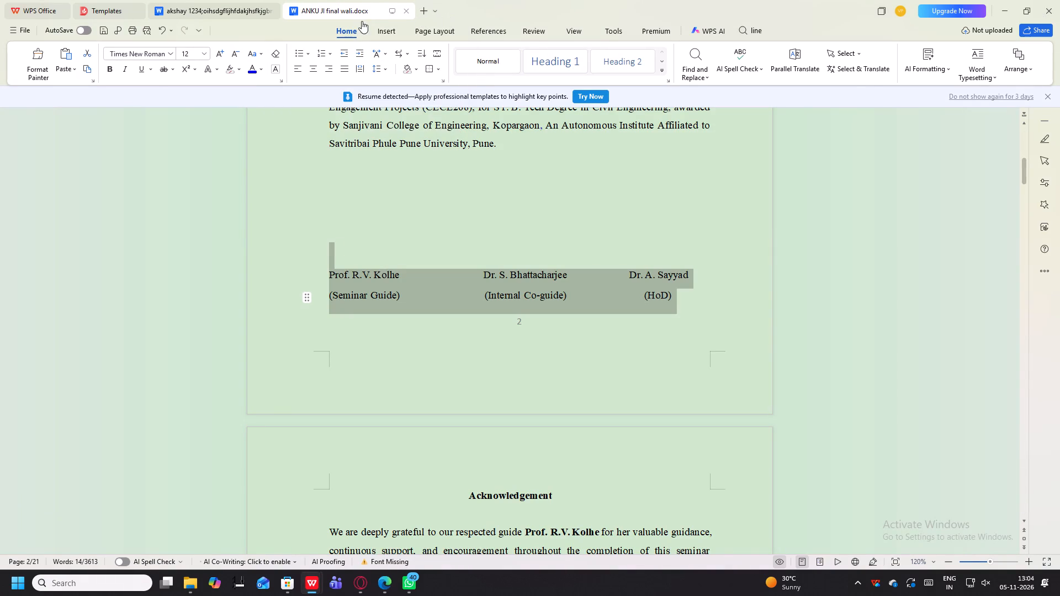
pyautogui.click(15, 33)
pyautogui.click(31, 83)
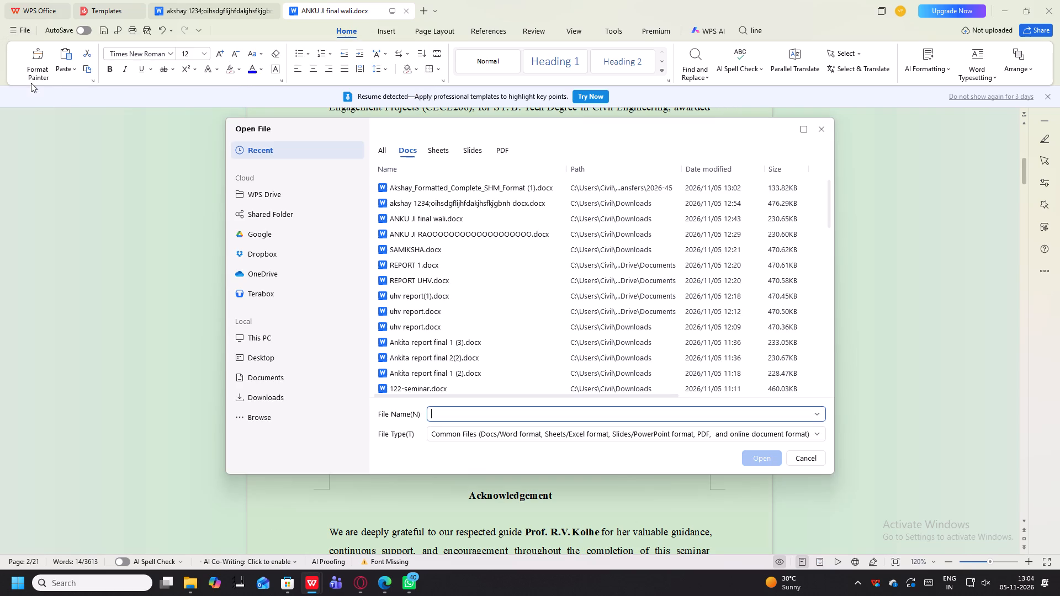
pyautogui.click(409, 190)
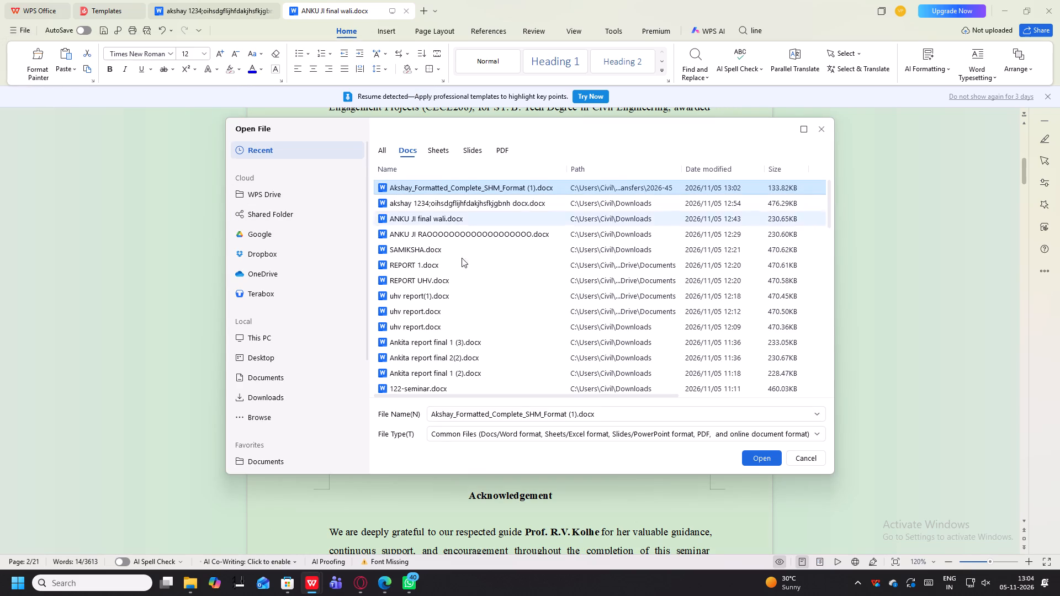
pyautogui.click(755, 460)
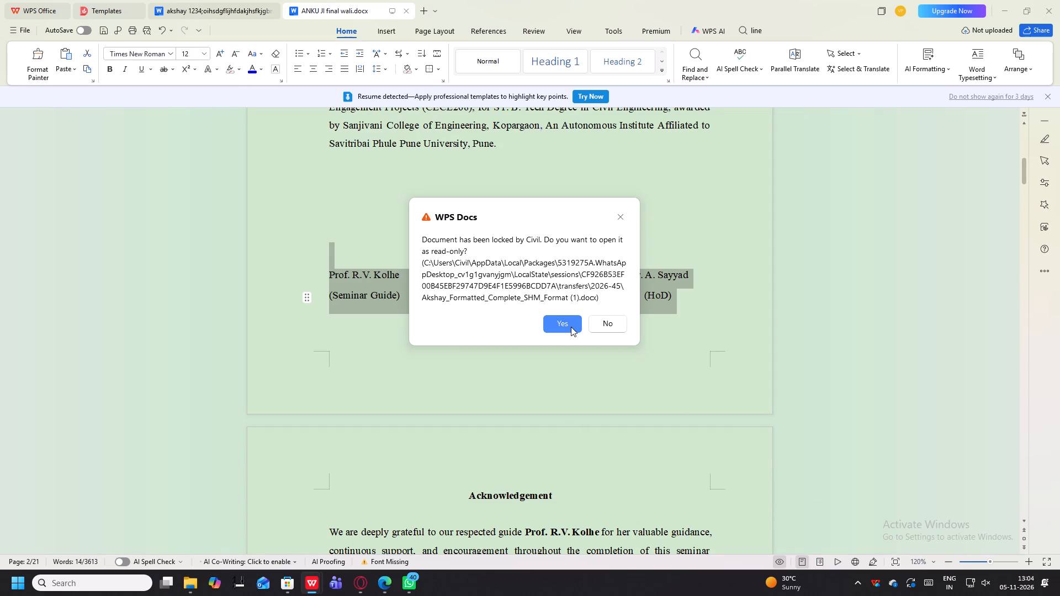
pyautogui.click(571, 327)
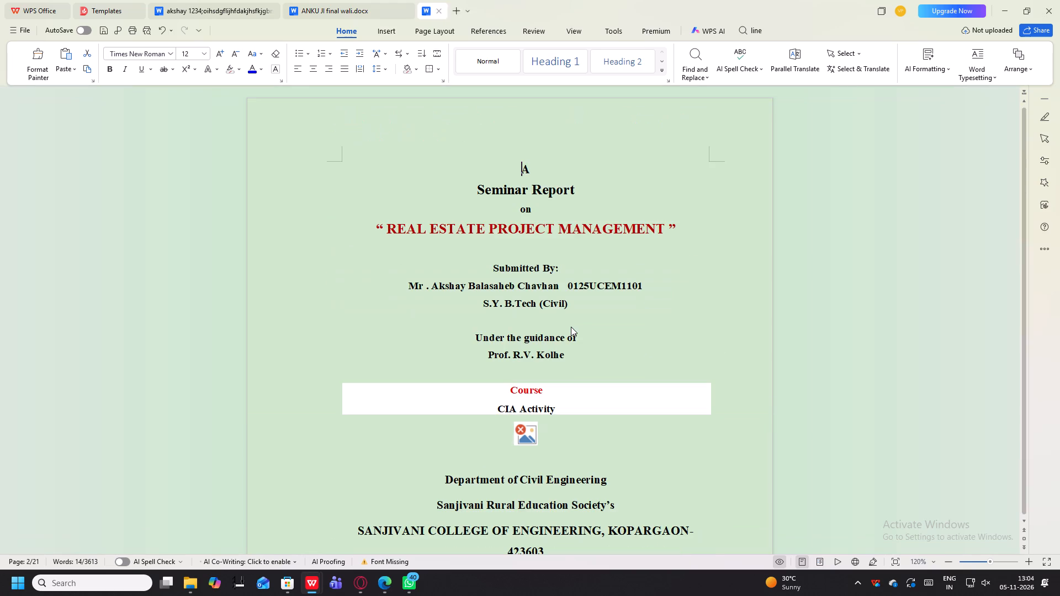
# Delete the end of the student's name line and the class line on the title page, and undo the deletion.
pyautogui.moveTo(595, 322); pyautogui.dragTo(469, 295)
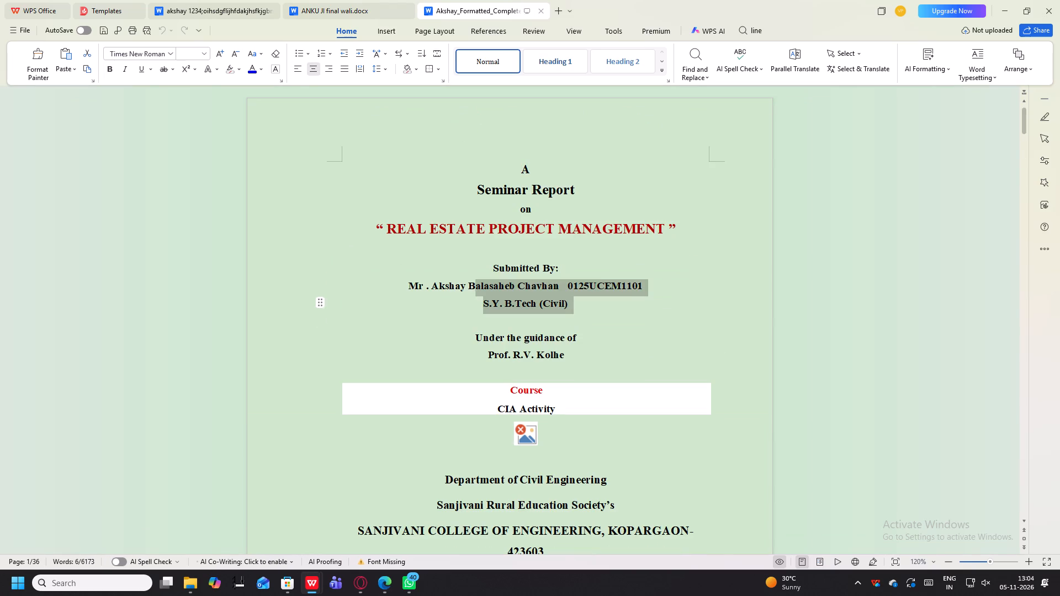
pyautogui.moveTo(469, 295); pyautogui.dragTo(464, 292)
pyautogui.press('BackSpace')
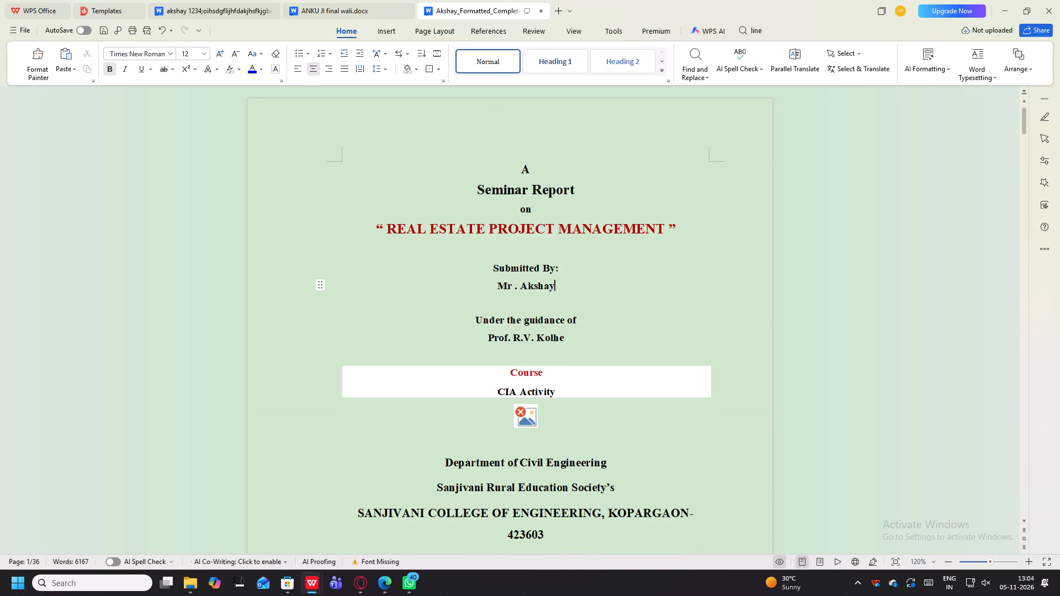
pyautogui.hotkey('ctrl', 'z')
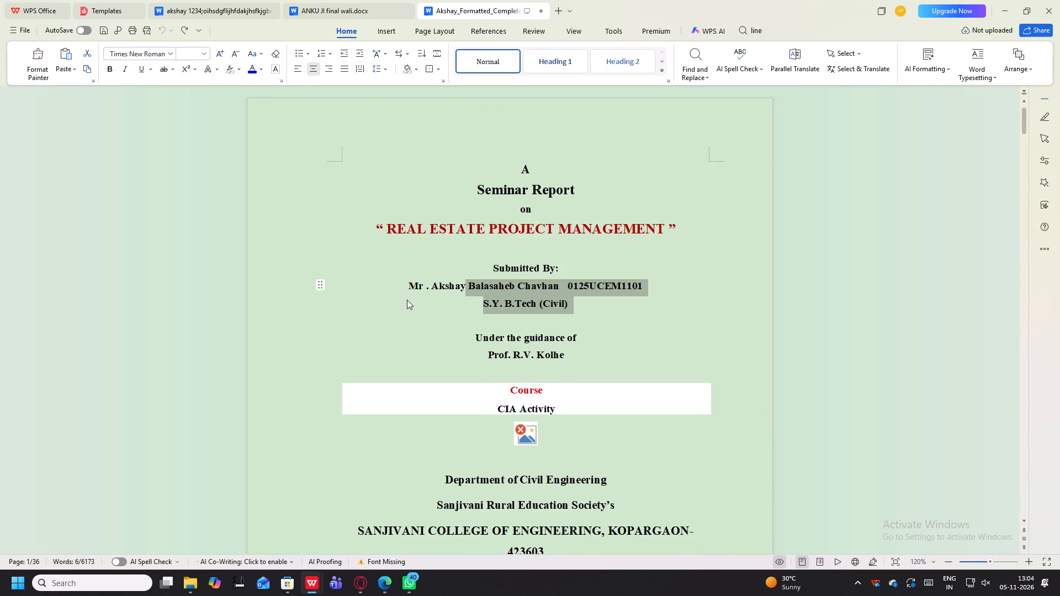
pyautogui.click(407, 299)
# Delete the broken picture placeholder below "CIA Activity" in the read-only copy.
pyautogui.scroll(-3, 481, 300)
pyautogui.click(527, 297)
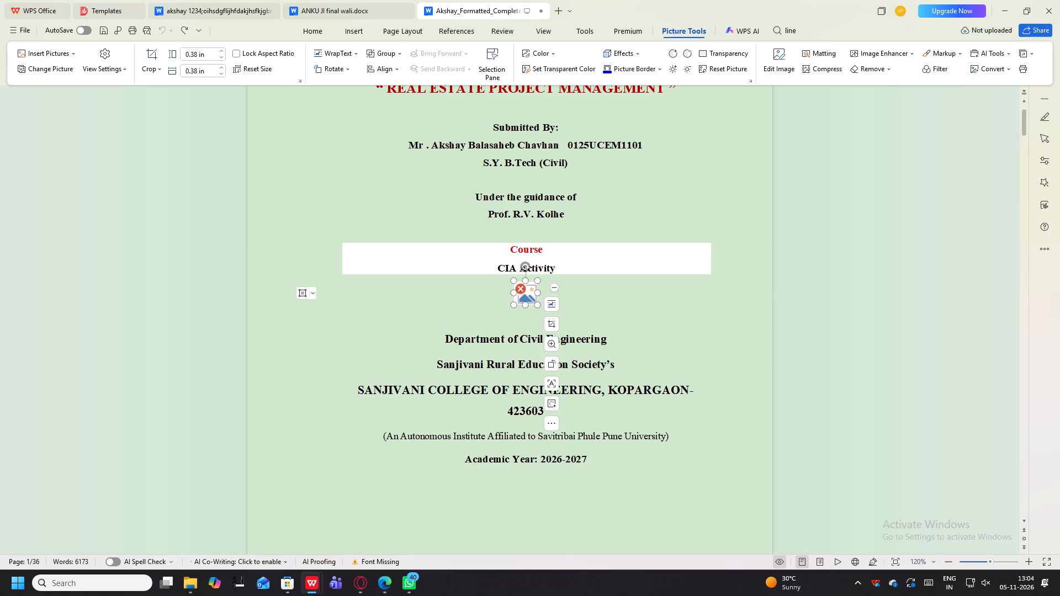
pyautogui.press('Delete')
# Copy the certificate page's college logo and paste it on the title page between the guide's name and "Course".
pyautogui.scroll(-6, 521, 299)
pyautogui.scroll(1, 521, 299)
pyautogui.scroll(-9, 521, 299)
pyautogui.click(516, 255)
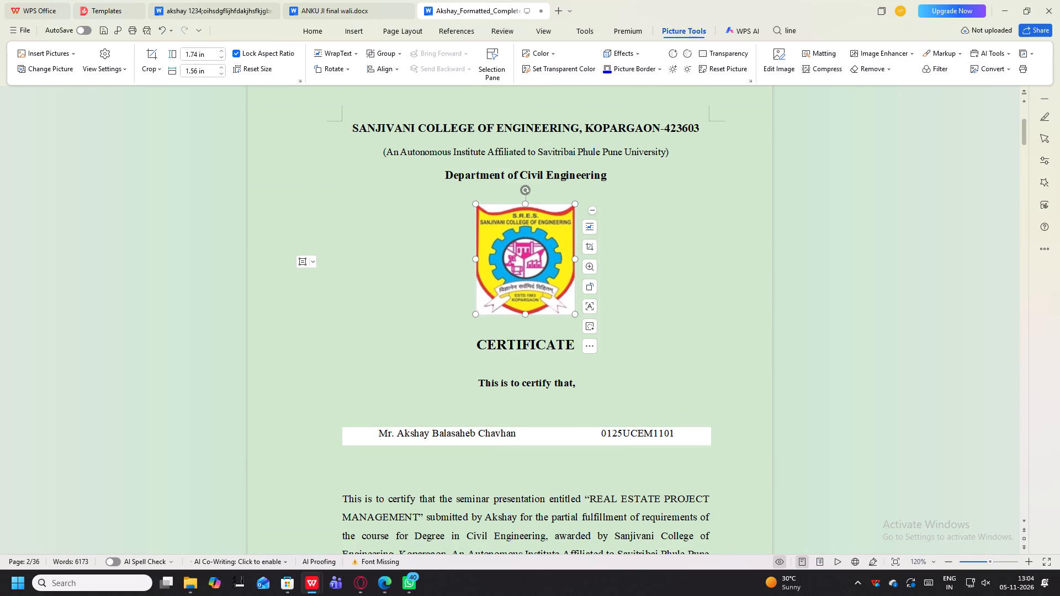
pyautogui.hotkey('ctrl', 'c')
pyautogui.scroll(13, 517, 258)
pyautogui.click(529, 182)
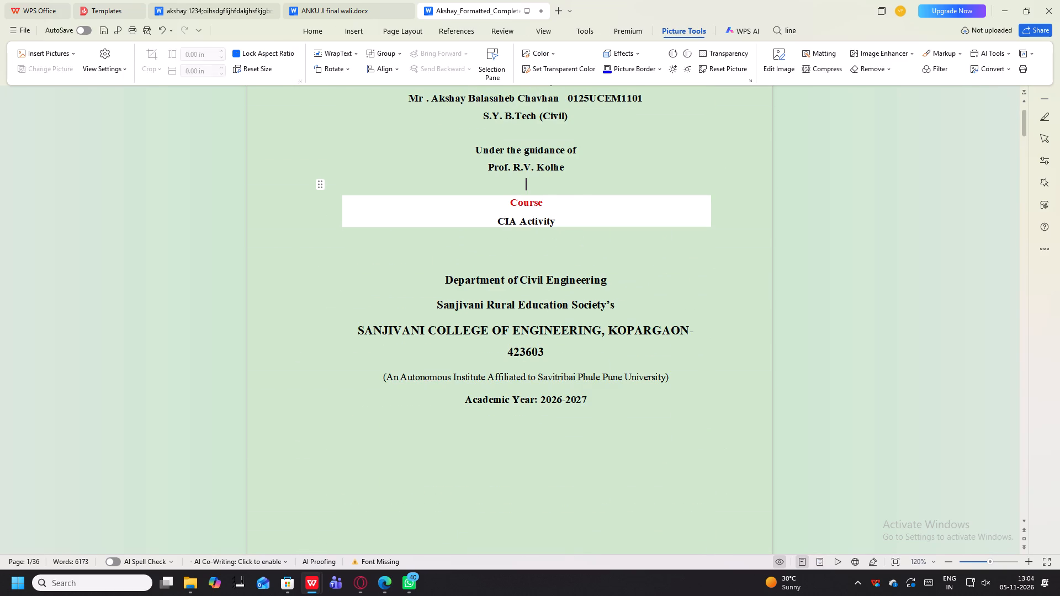
pyautogui.hotkey('ctrl', 'v')
pyautogui.click(675, 260)
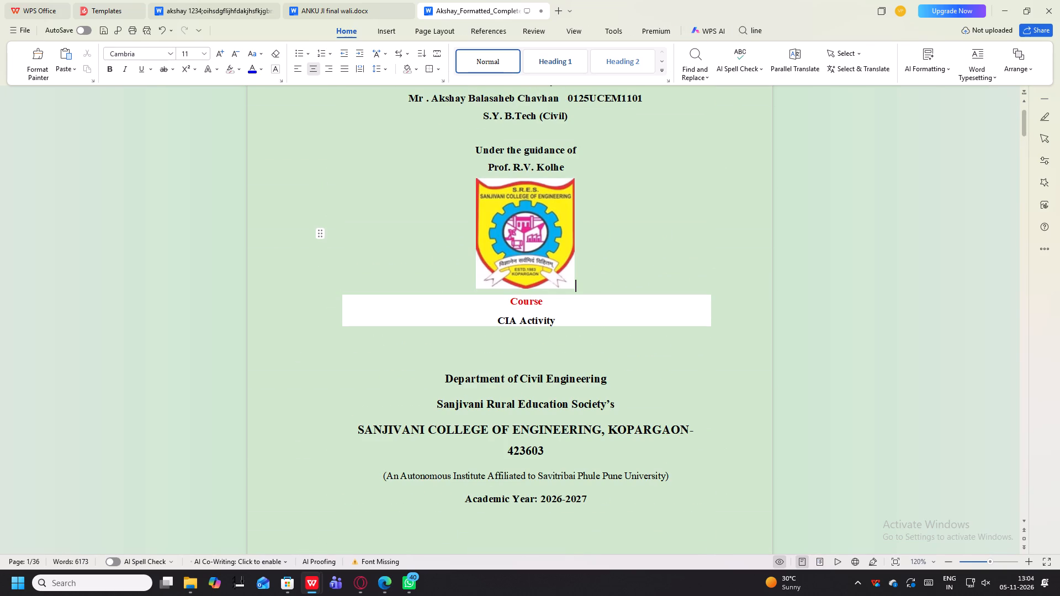
# Examine the title page layout and text colours in ANKU JI final wali.docx as a reference for the report.
pyautogui.scroll(-6, 579, 337)
pyautogui.click(349, 12)
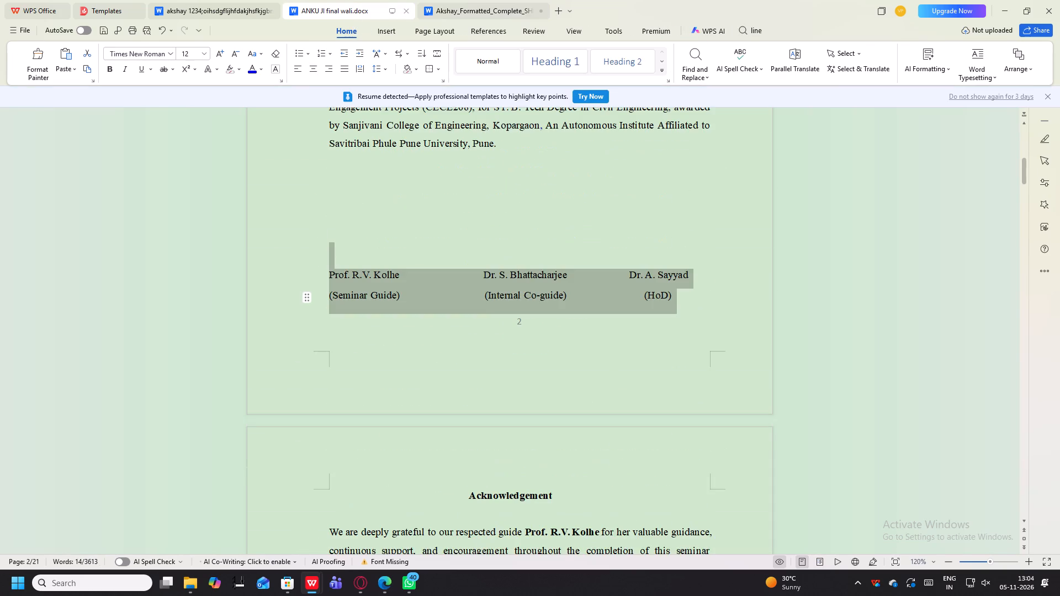
pyautogui.scroll(20, 489, 322)
pyautogui.scroll(14, 489, 322)
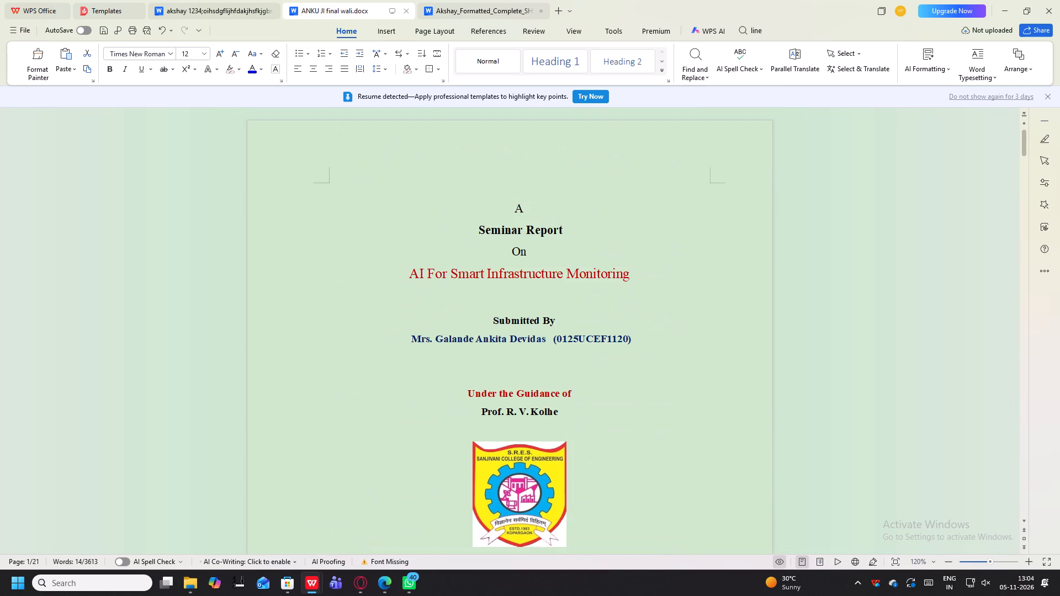
pyautogui.scroll(-4, 457, 284)
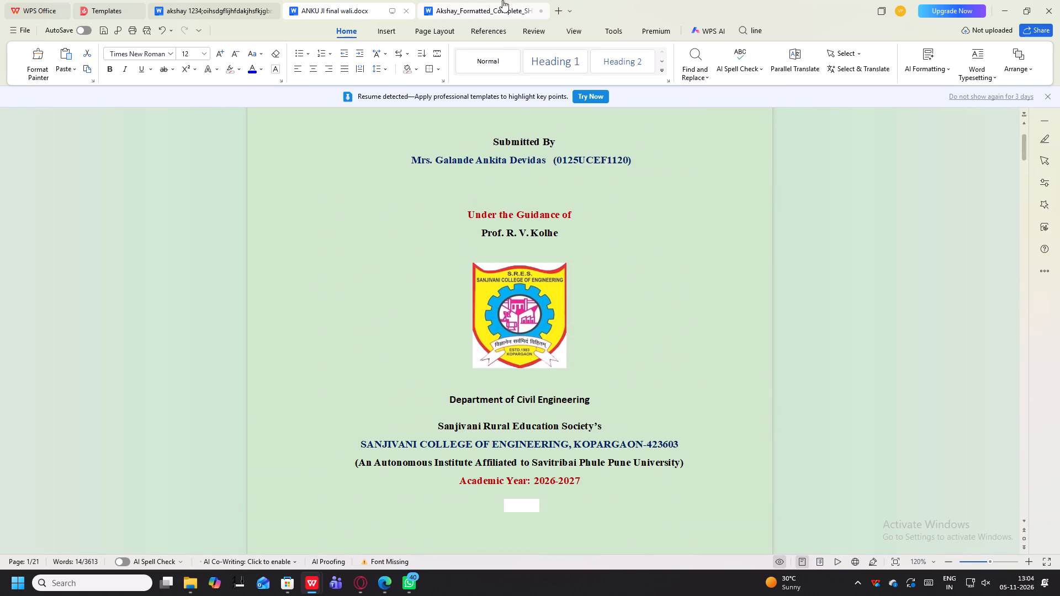
# Compare the report's title page layout, from the college logo to the academic year, with ANKU JI final wali.docx.
pyautogui.click(494, 0)
pyautogui.scroll(-1, 534, 258)
pyautogui.scroll(8, 534, 258)
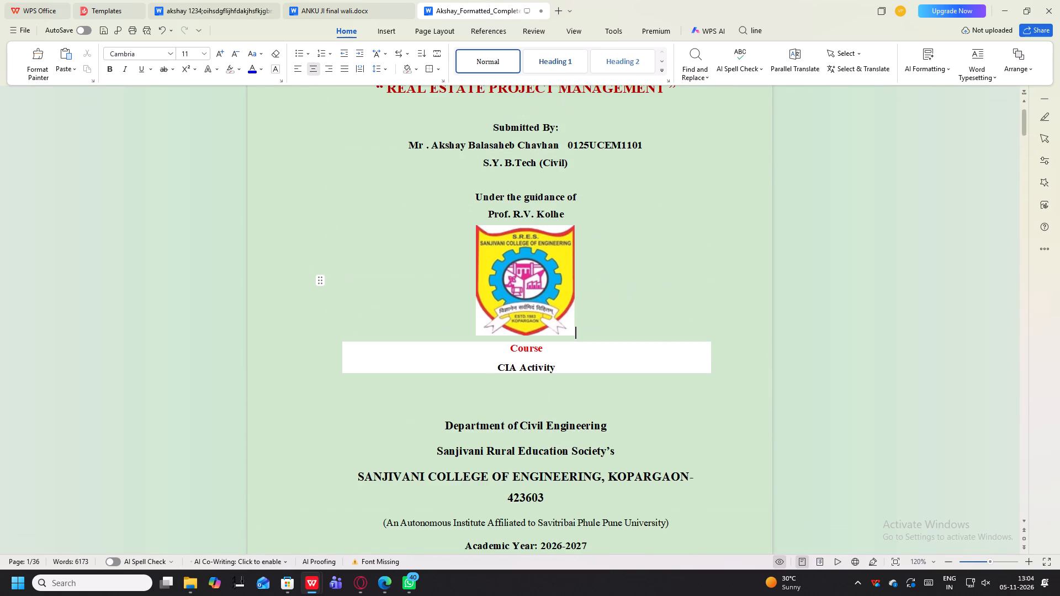
pyautogui.scroll(-3, 539, 258)
pyautogui.click(340, 0)
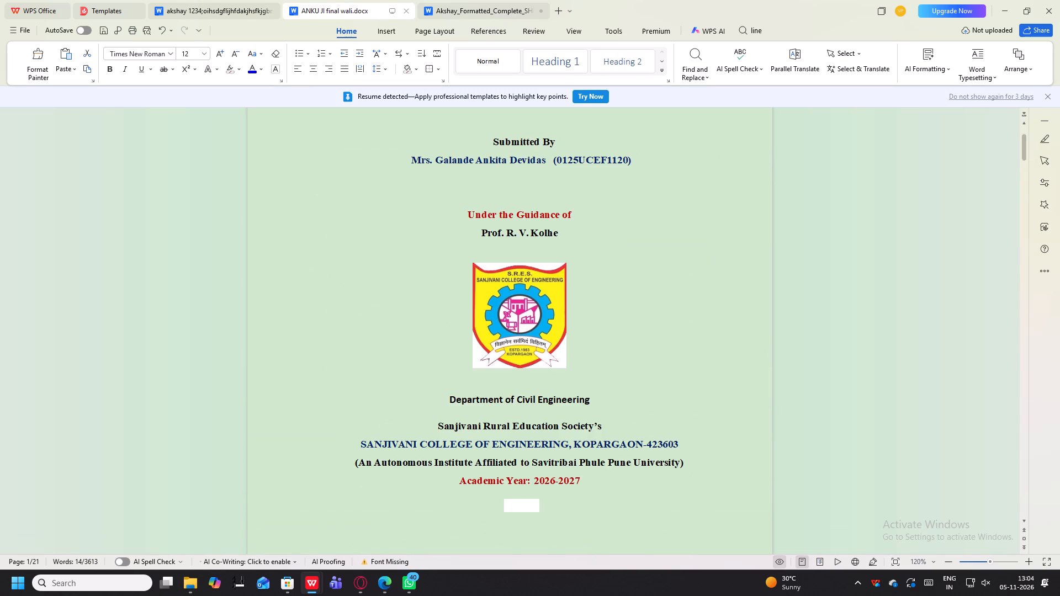
pyautogui.scroll(-10, 528, 300)
pyautogui.click(477, 0)
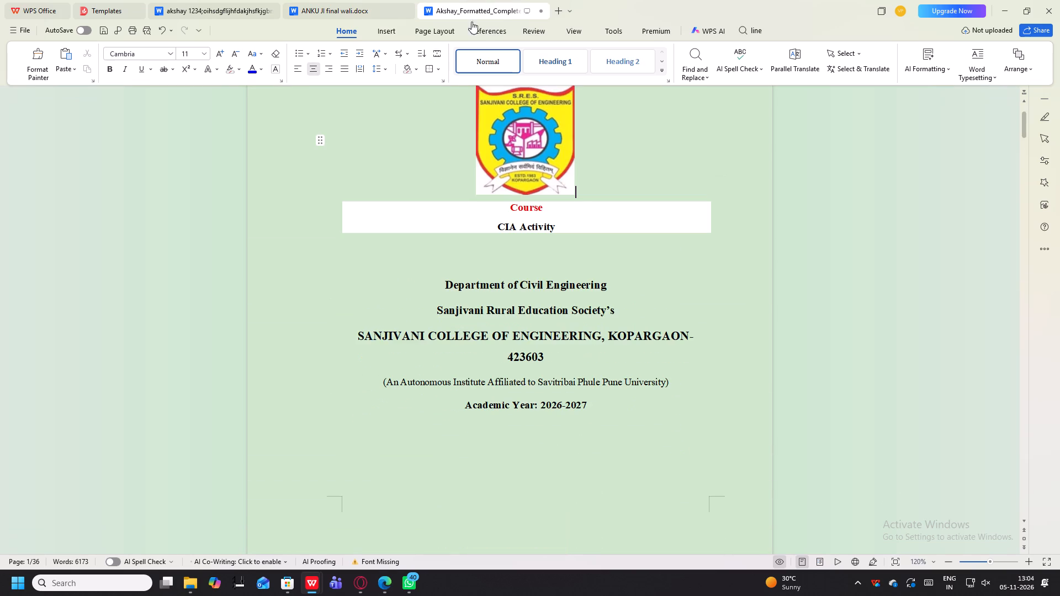
pyautogui.scroll(1, 561, 345)
pyautogui.scroll(-6, 561, 345)
pyautogui.scroll(3, 563, 339)
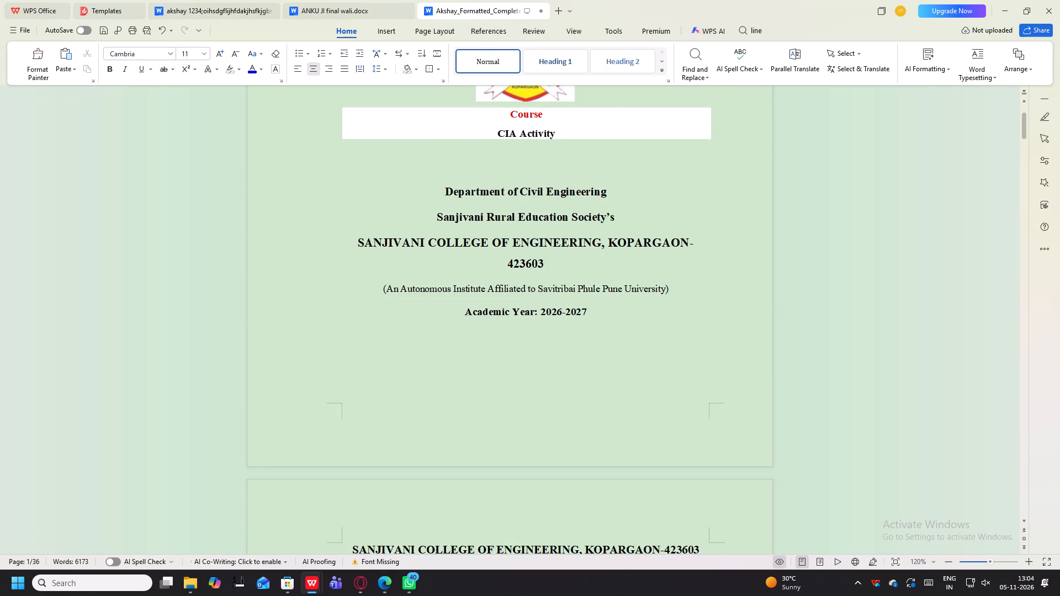
# Search the commands for "page" and apply Page Number with the cursor in the title page's academic year line.
pyautogui.click(379, 328)
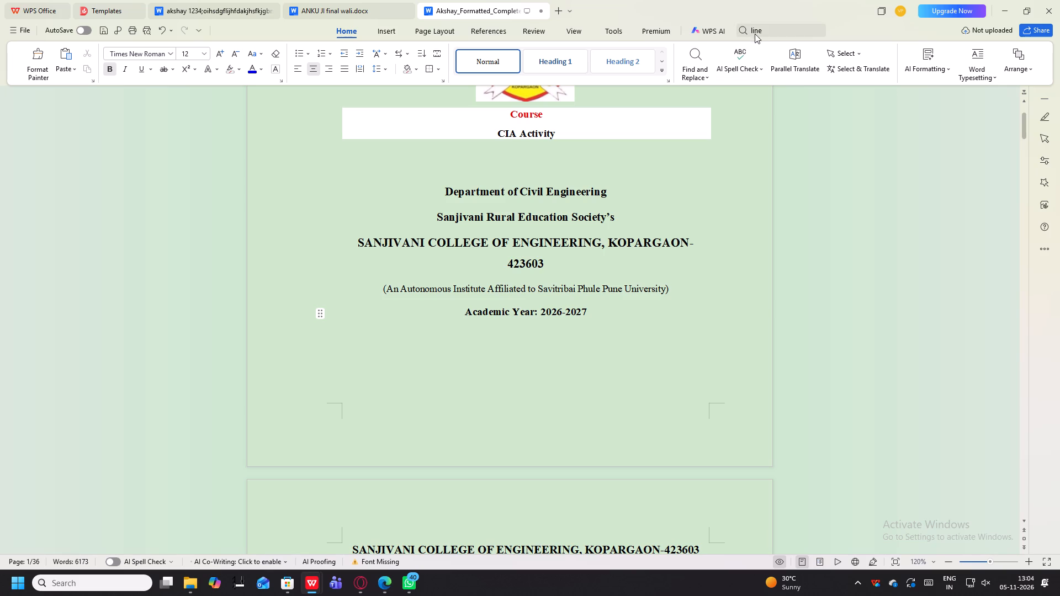
pyautogui.click(758, 29)
pyautogui.write('page')
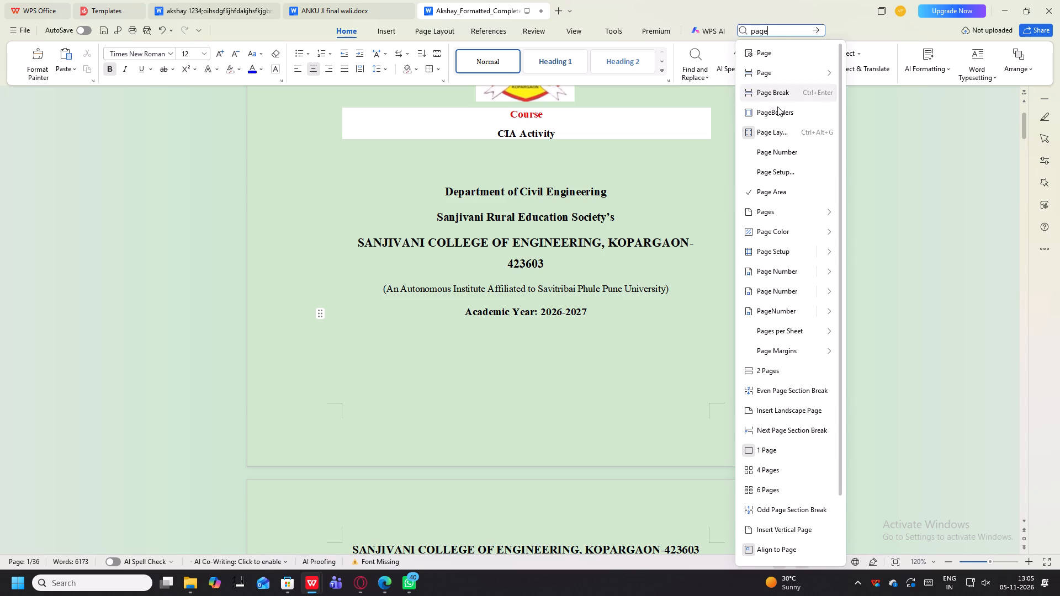
pyautogui.click(783, 150)
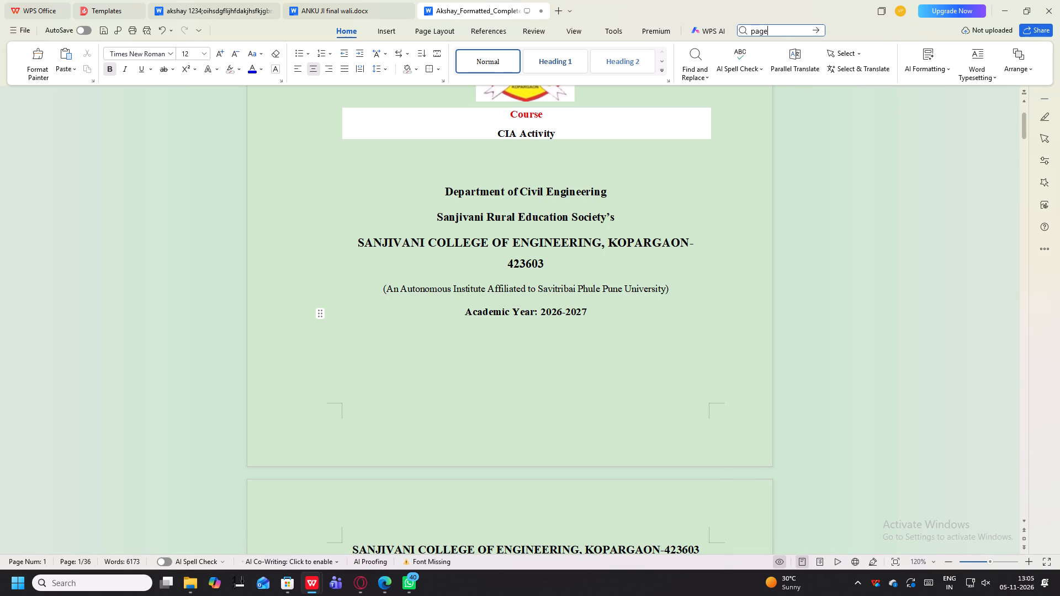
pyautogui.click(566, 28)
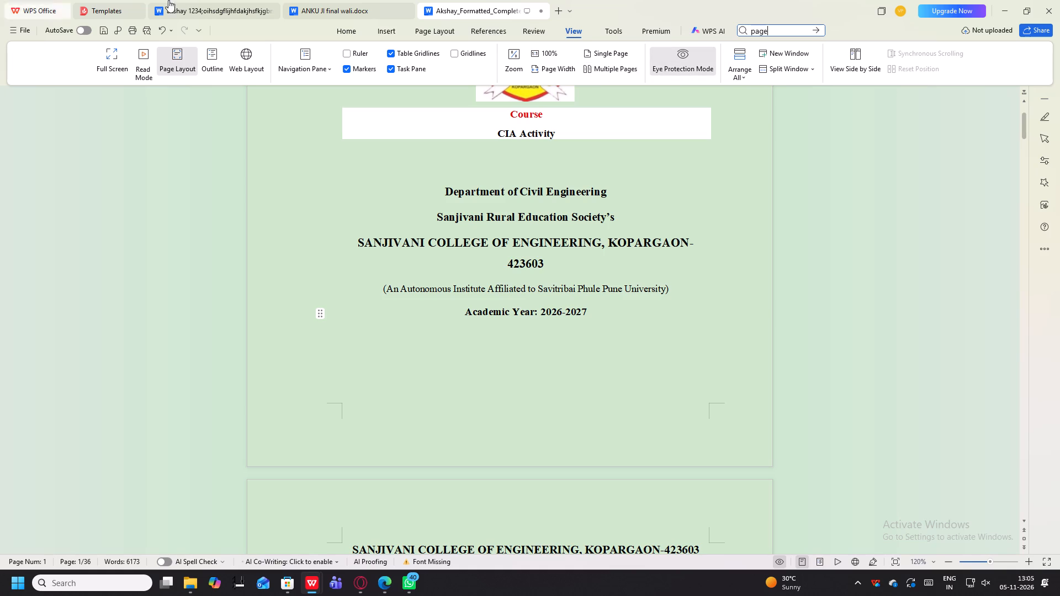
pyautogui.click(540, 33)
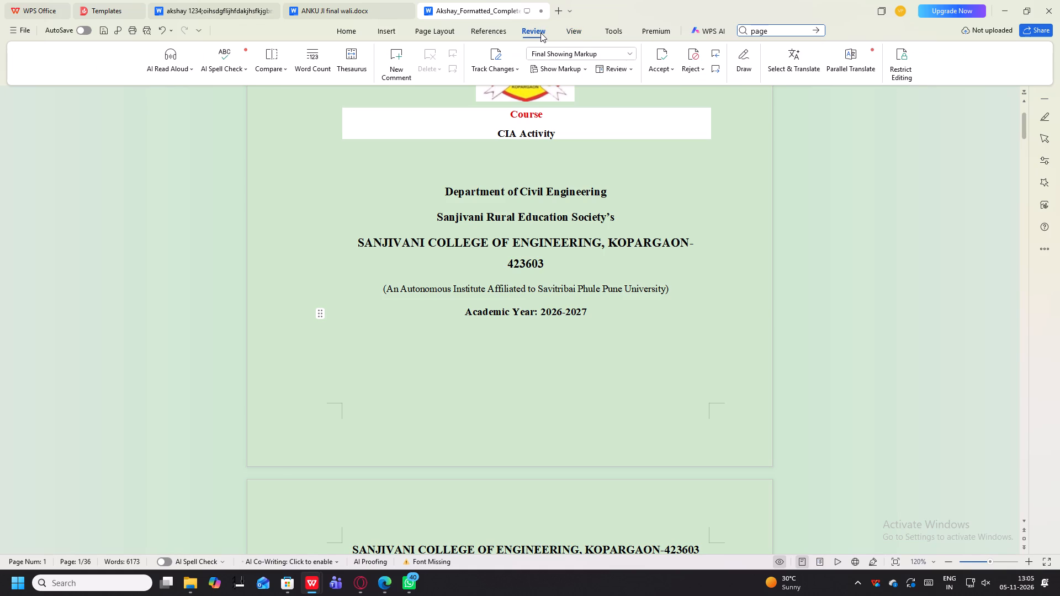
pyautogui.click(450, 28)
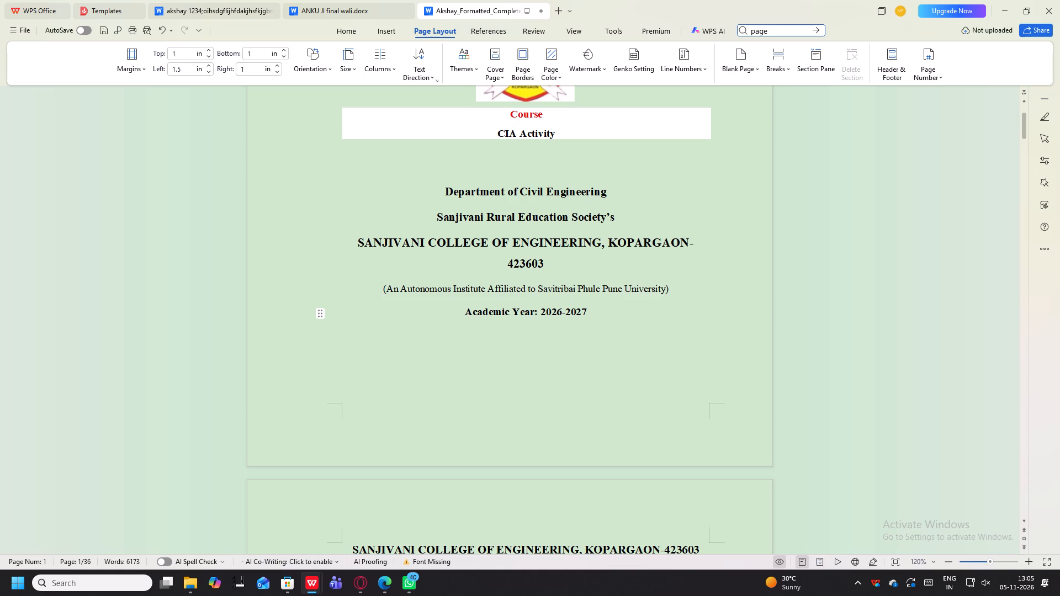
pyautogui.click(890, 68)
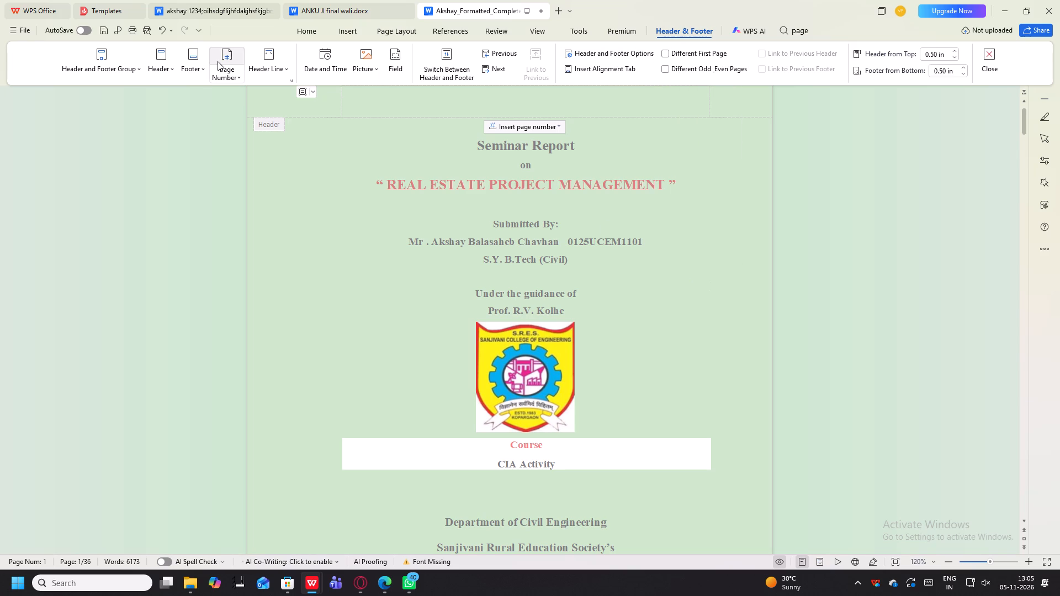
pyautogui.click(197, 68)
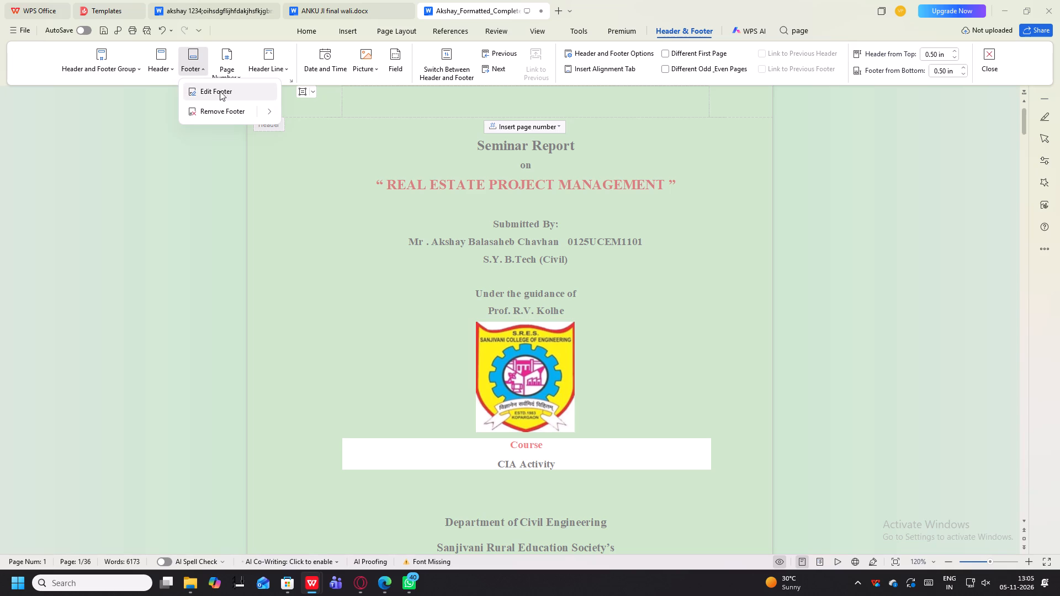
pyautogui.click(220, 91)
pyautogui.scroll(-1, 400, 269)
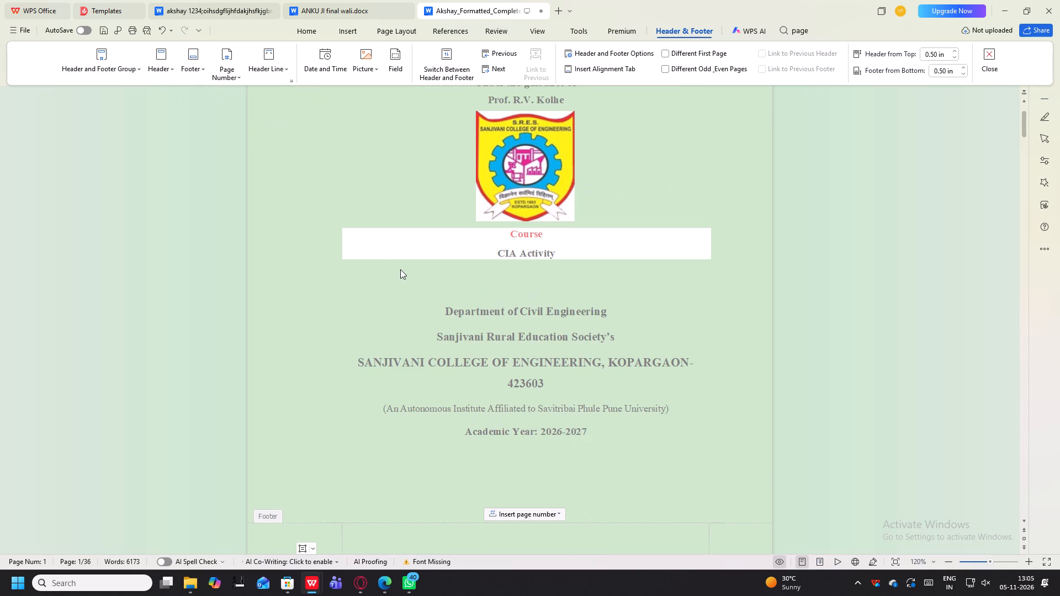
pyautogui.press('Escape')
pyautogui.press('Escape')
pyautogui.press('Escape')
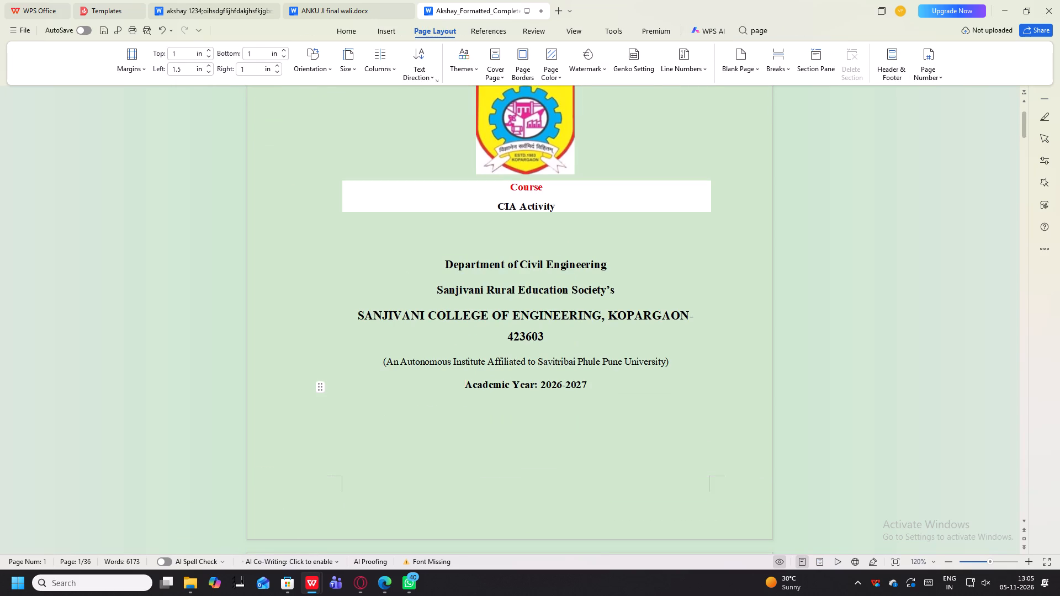
# Insert page numbers in the report using the Footer middle preset and leave header and footer editing.
pyautogui.scroll(12, 596, 337)
pyautogui.scroll(-16, 561, 308)
pyautogui.scroll(5, 558, 308)
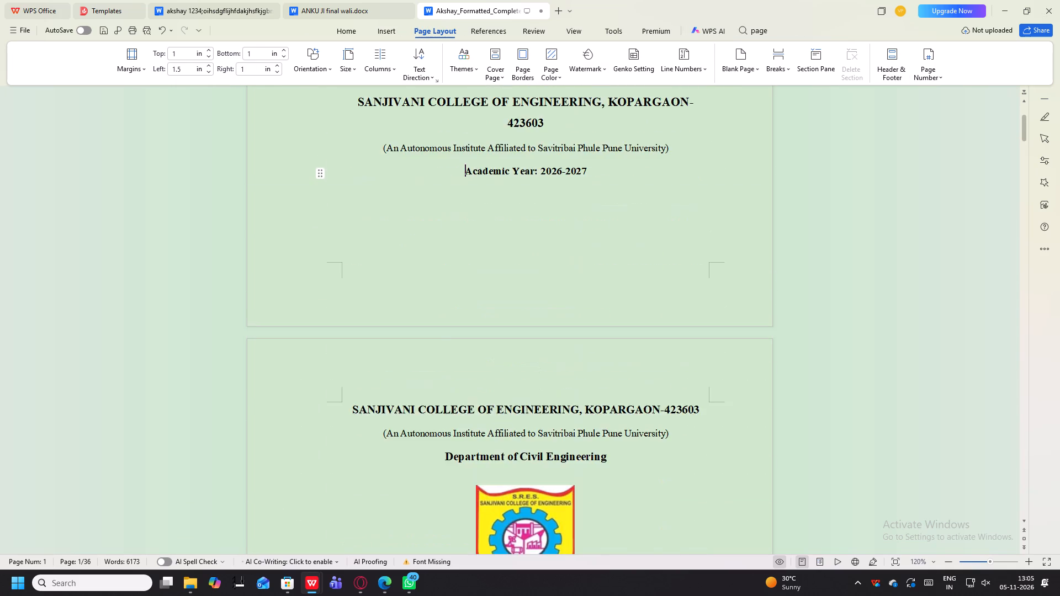
pyautogui.scroll(19, 558, 308)
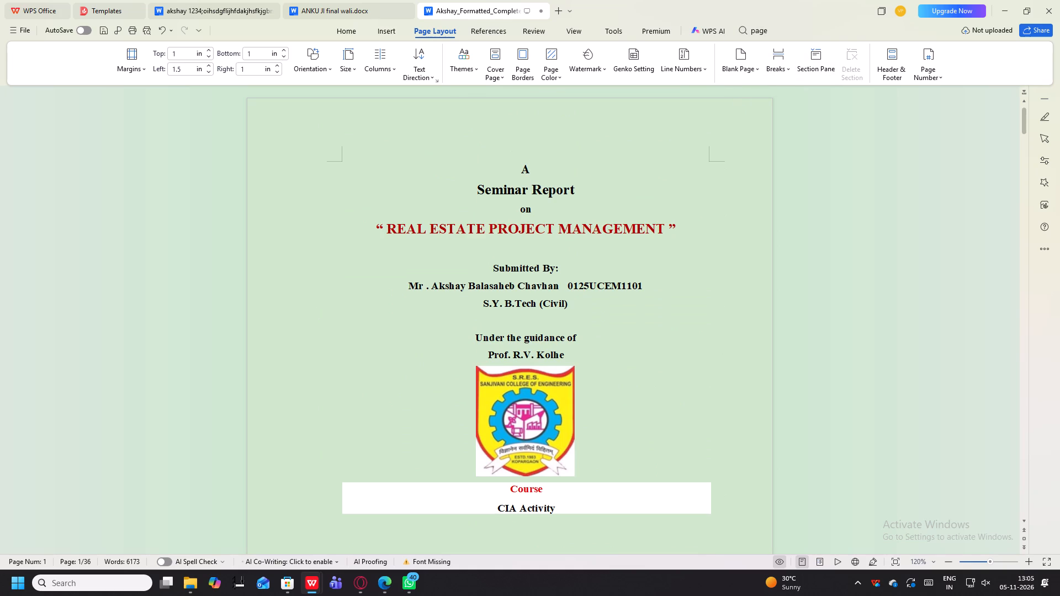
pyautogui.click(929, 67)
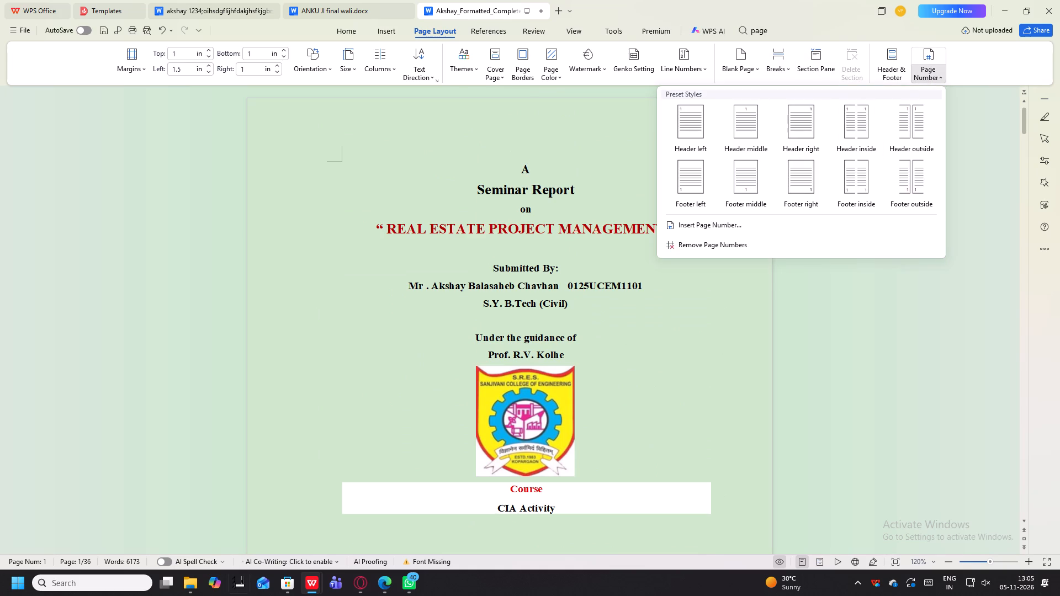
pyautogui.click(756, 173)
pyautogui.scroll(-9, 614, 262)
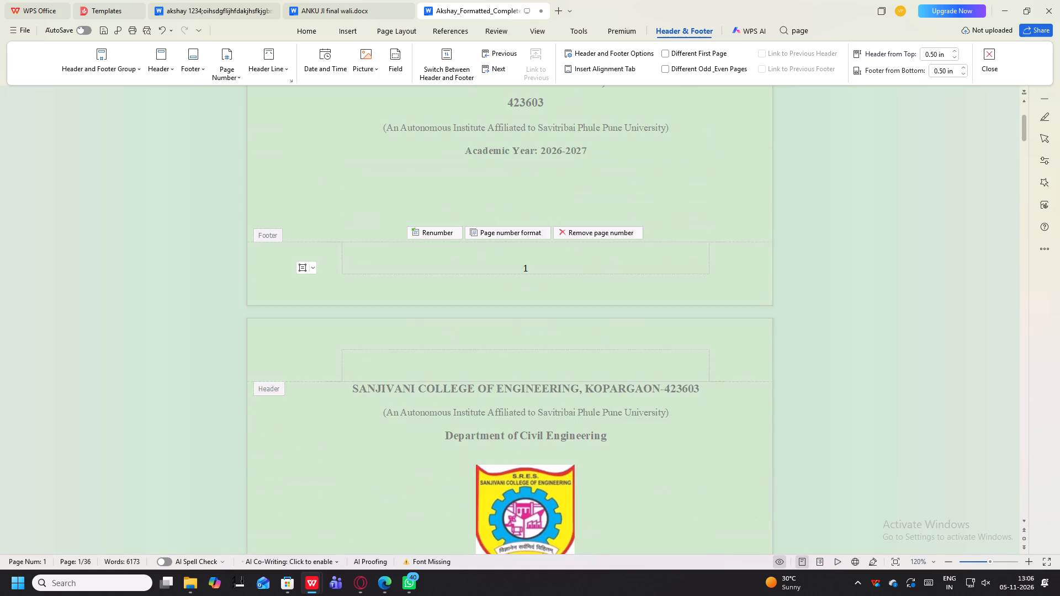
pyautogui.scroll(-13, 614, 262)
pyautogui.scroll(-17, 616, 268)
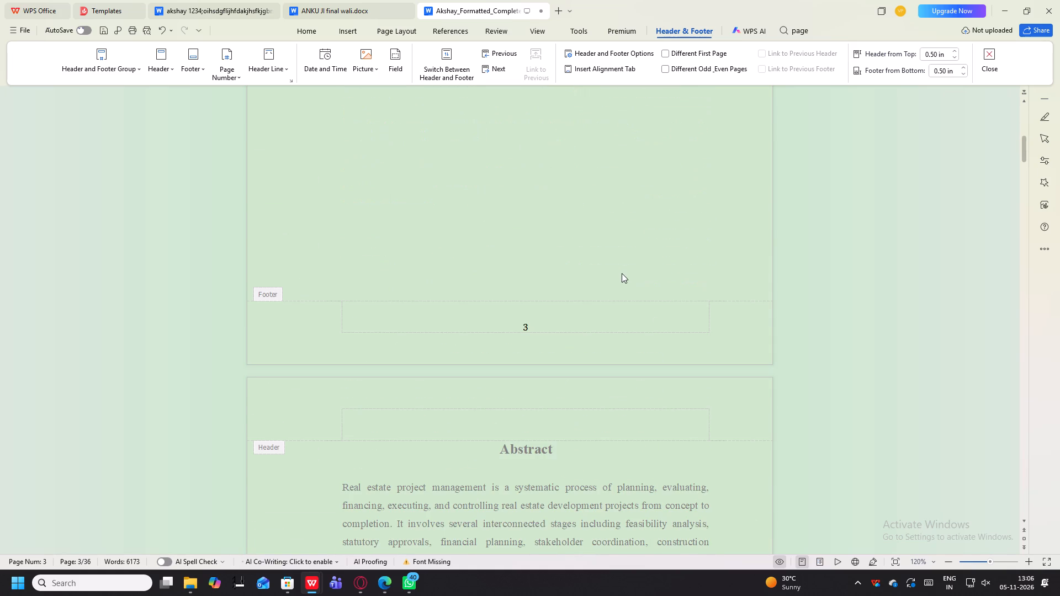
pyautogui.click(908, 261)
pyautogui.press('Escape')
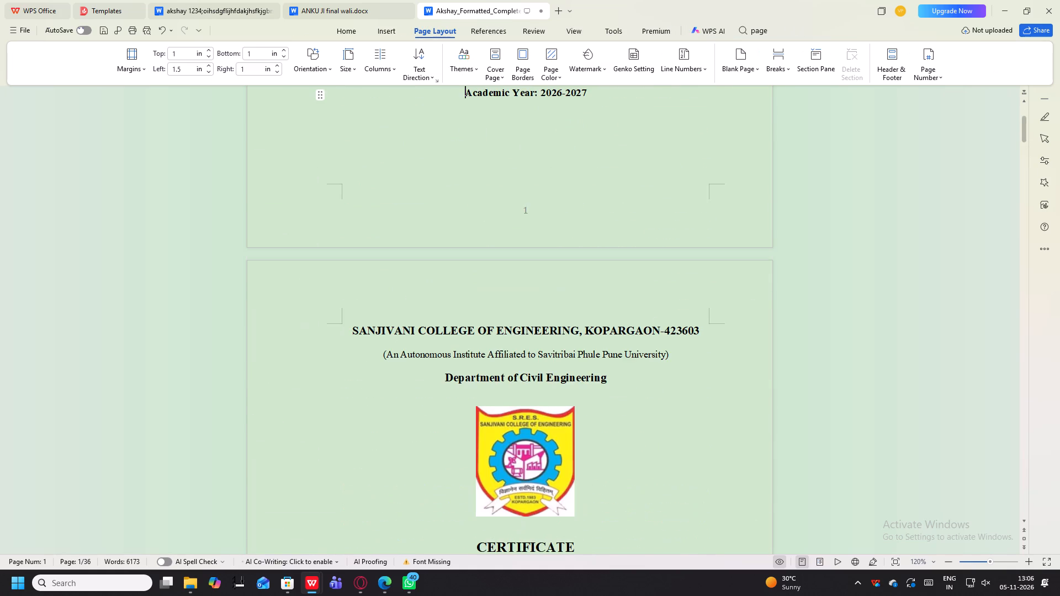
# Check the footer page numbers and layout on the title, certificate and Acknowledgement pages.
pyautogui.scroll(5, 707, 360)
pyautogui.scroll(-12, 711, 354)
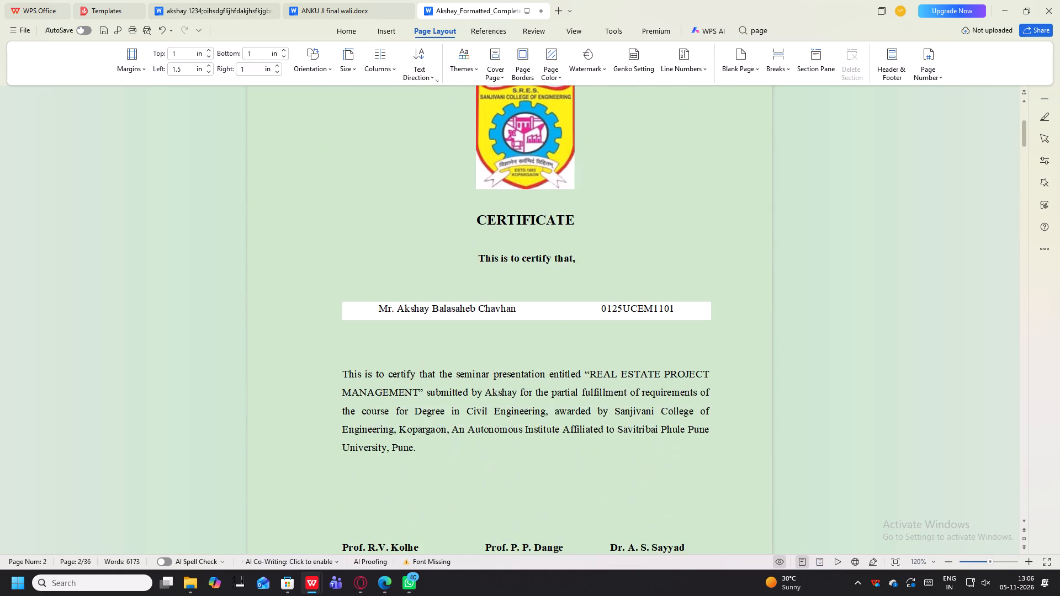
pyautogui.scroll(-17, 711, 352)
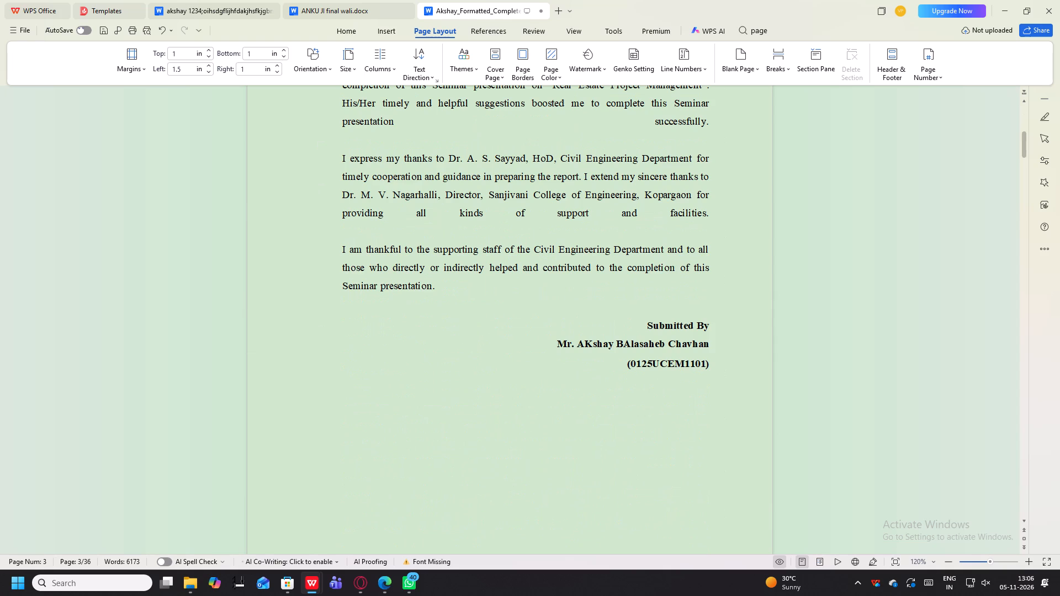
pyautogui.scroll(-4, 712, 350)
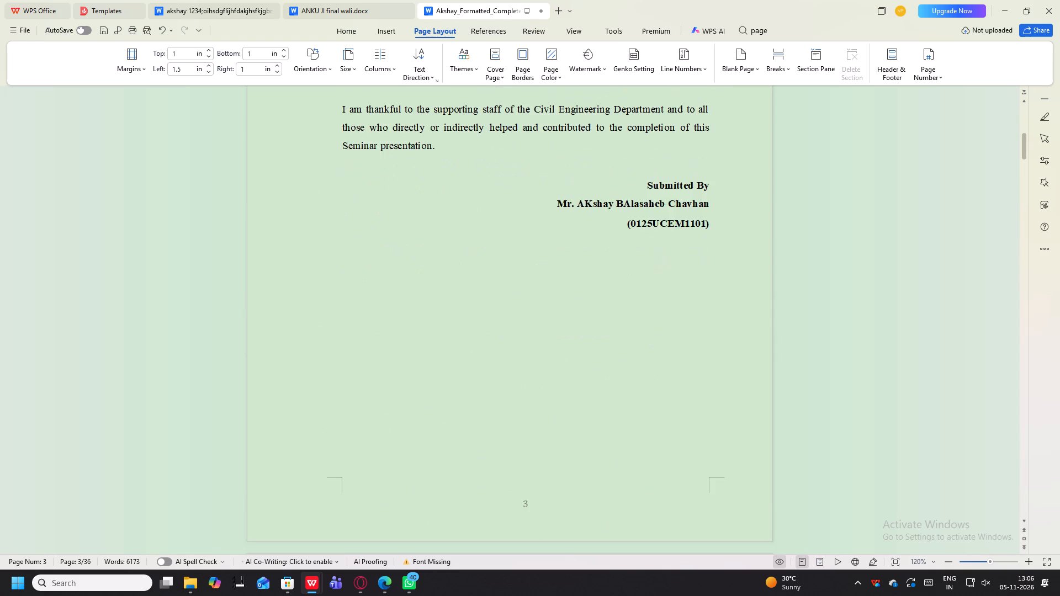
pyautogui.scroll(20, 712, 350)
pyautogui.scroll(20, 712, 350)
pyautogui.scroll(8, 712, 350)
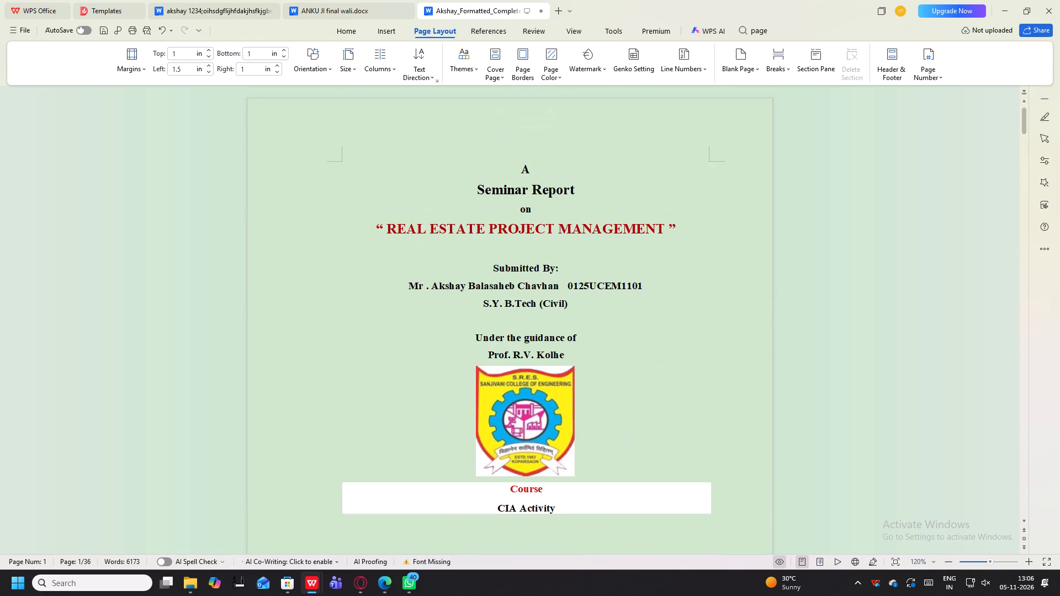
pyautogui.scroll(-7, 702, 353)
pyautogui.scroll(-14, 702, 353)
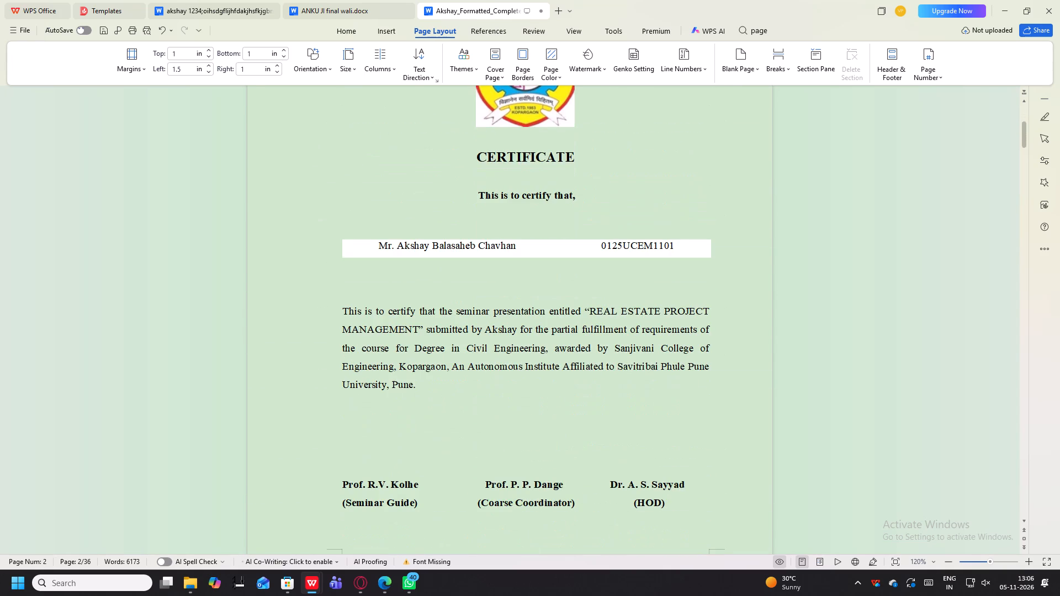
pyautogui.scroll(-2, 597, 290)
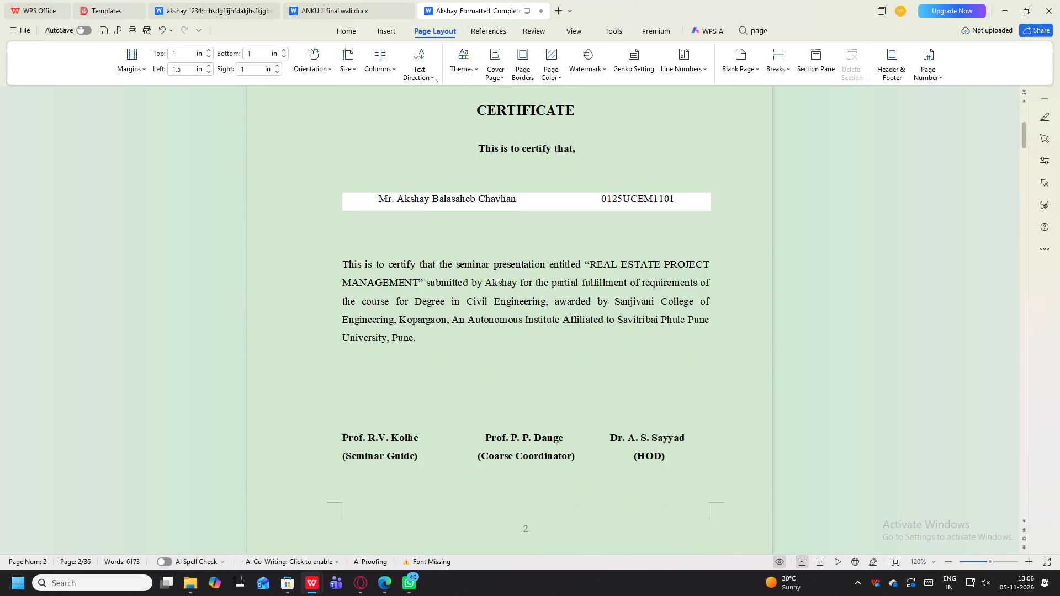
pyautogui.scroll(-2, 595, 291)
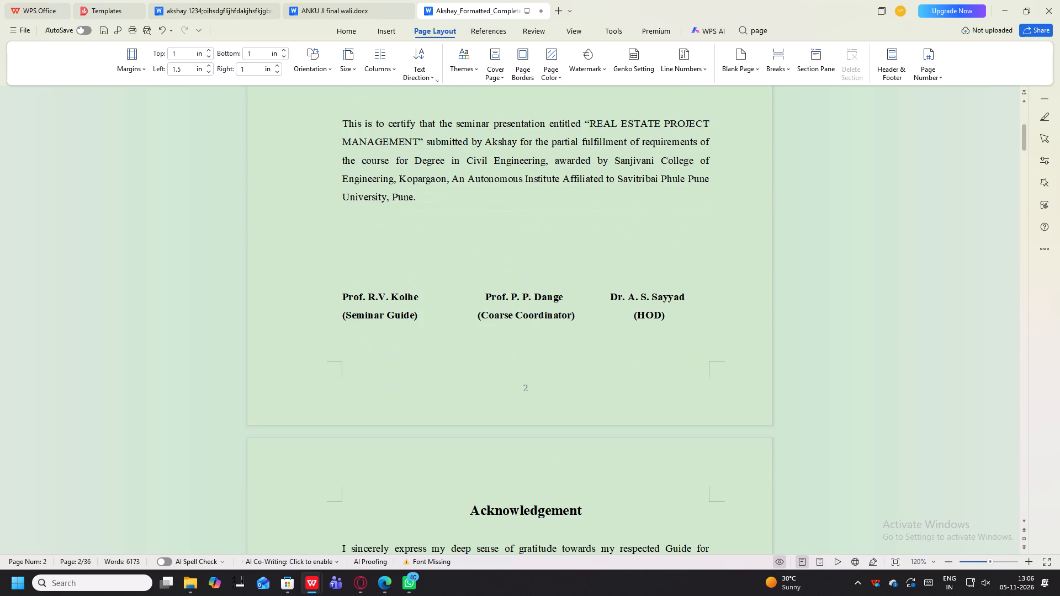
pyautogui.scroll(-9, 595, 291)
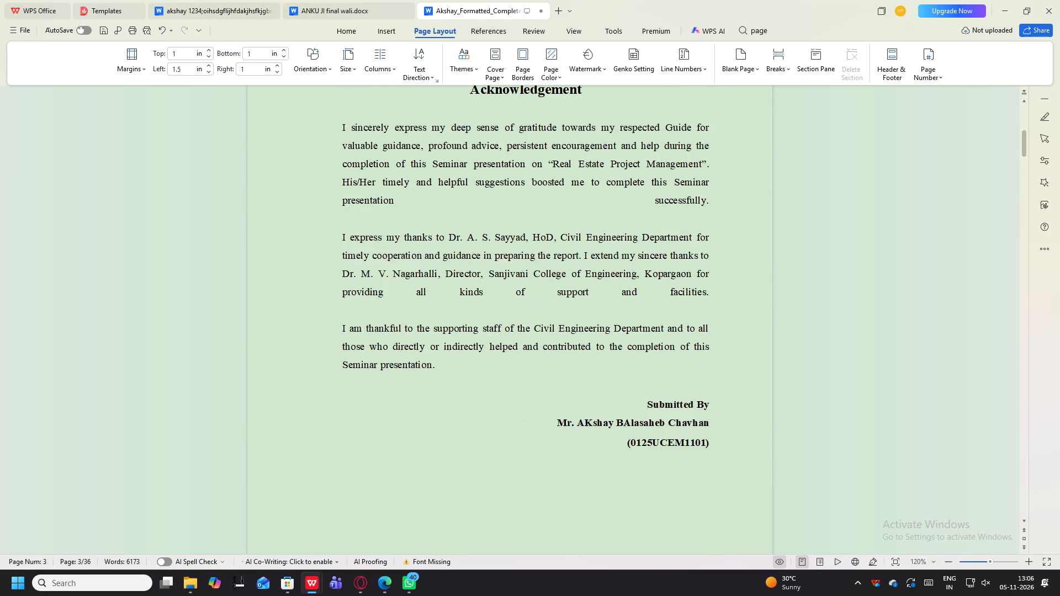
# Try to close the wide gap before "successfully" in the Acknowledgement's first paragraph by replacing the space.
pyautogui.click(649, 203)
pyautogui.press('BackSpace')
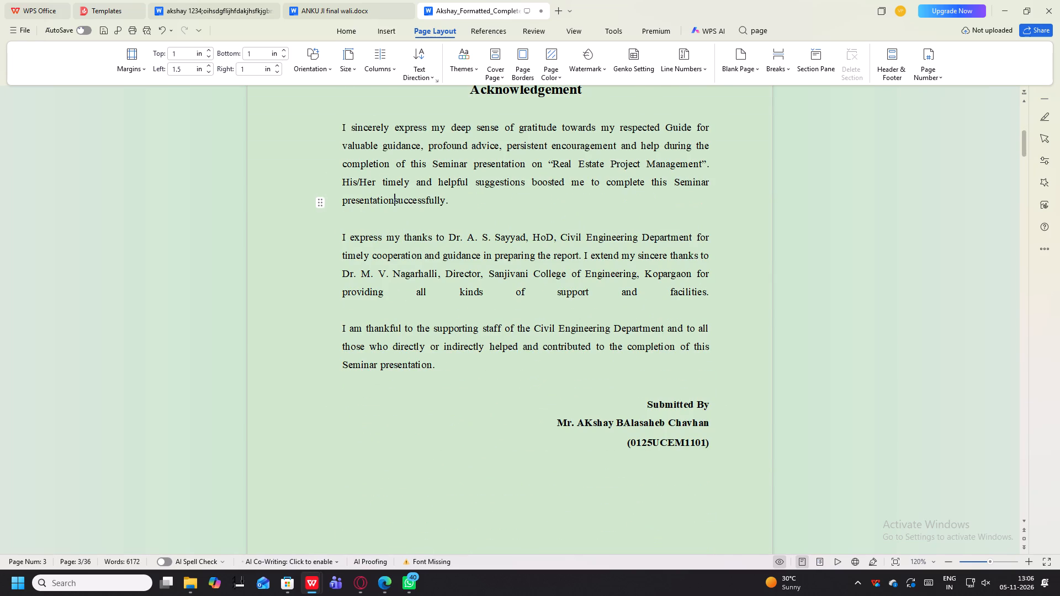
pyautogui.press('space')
# Left-align the Acknowledgement's body text, selecting its "presentation successfully." line.
pyautogui.moveTo(718, 199); pyautogui.dragTo(392, 207)
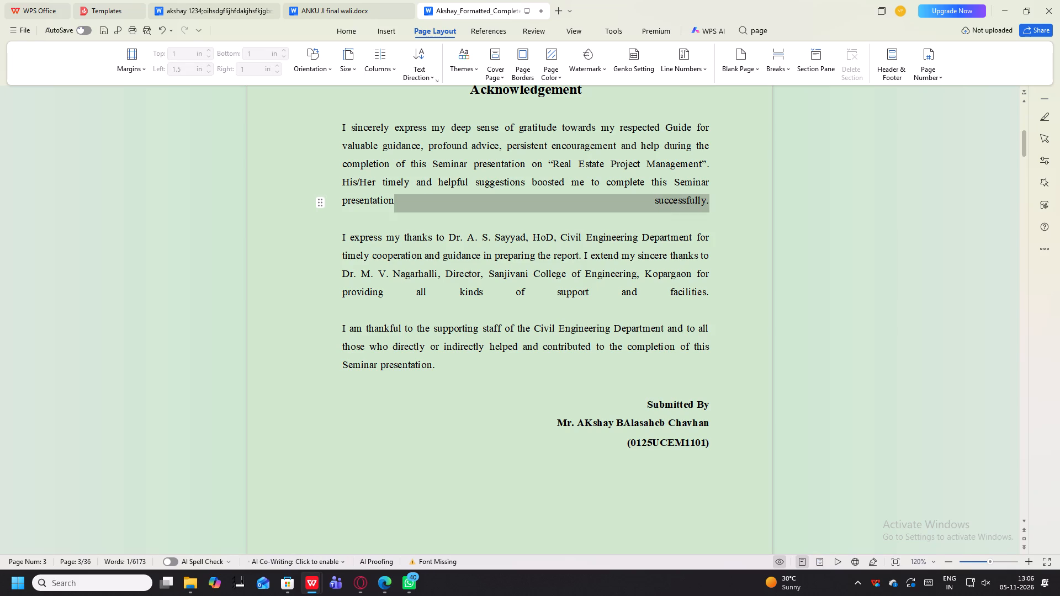
pyautogui.moveTo(392, 207); pyautogui.dragTo(306, 200)
pyautogui.click(353, 31)
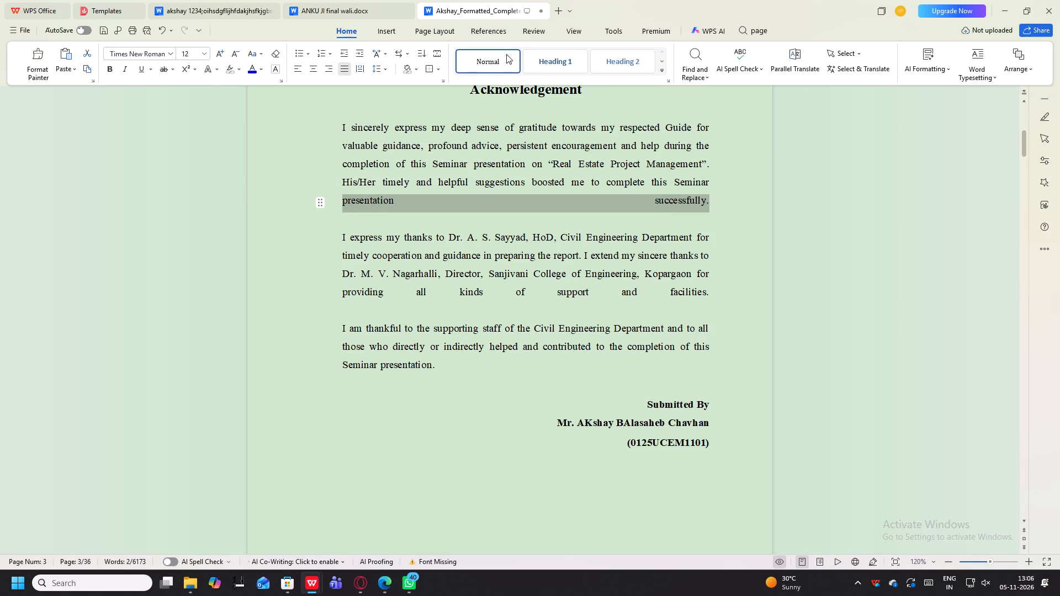
pyautogui.click(305, 69)
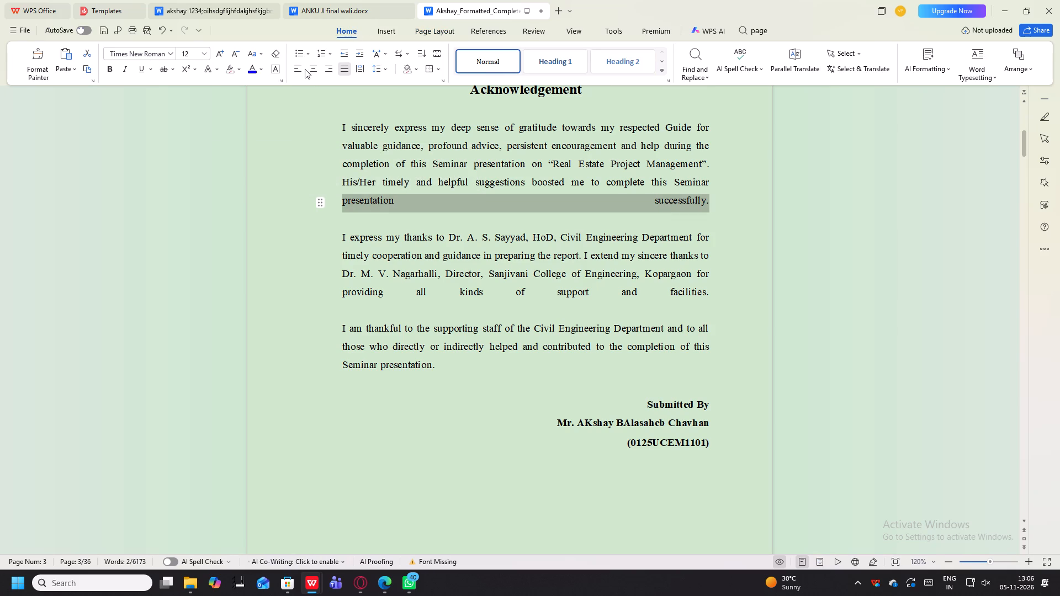
pyautogui.click(304, 67)
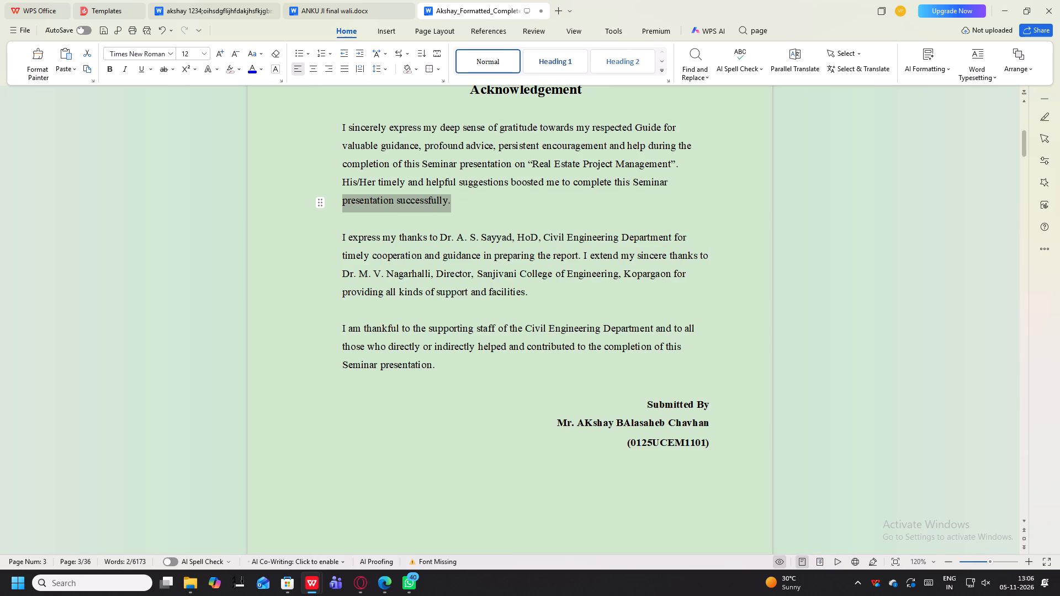
# Compare the report's Acknowledgement and Abstract pages with the Acknowledgement page in ANKU JI final wali.docx.
pyautogui.scroll(-3, 553, 288)
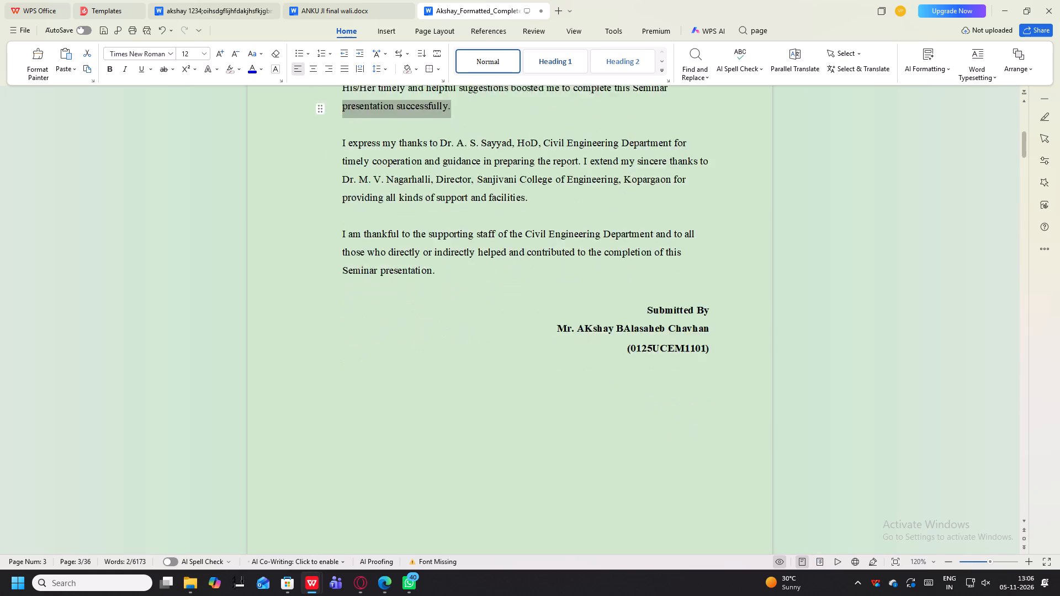
pyautogui.scroll(-12, 553, 288)
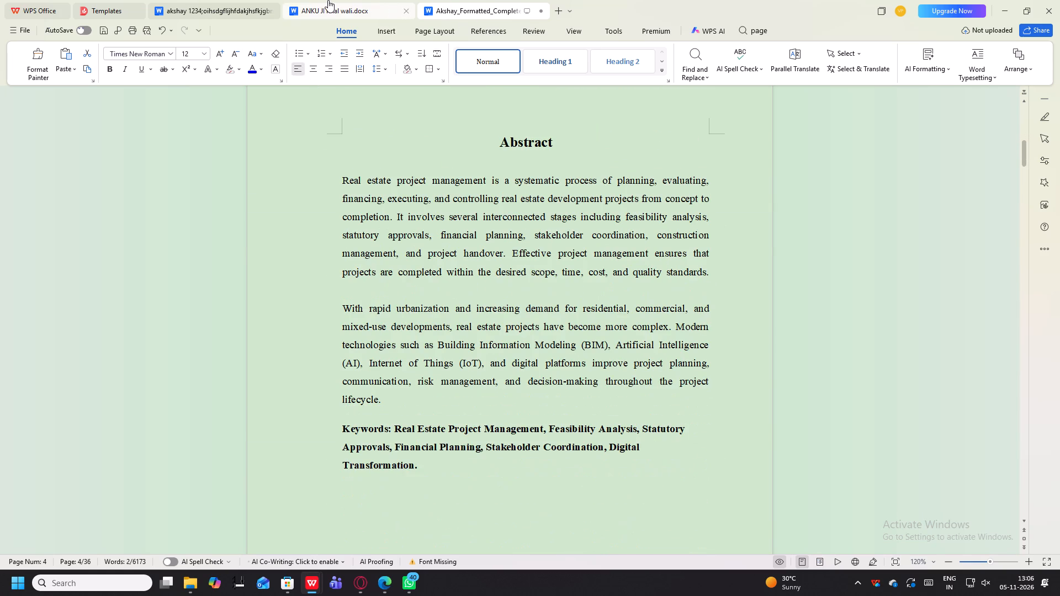
pyautogui.click(328, 0)
pyautogui.scroll(-10, 458, 240)
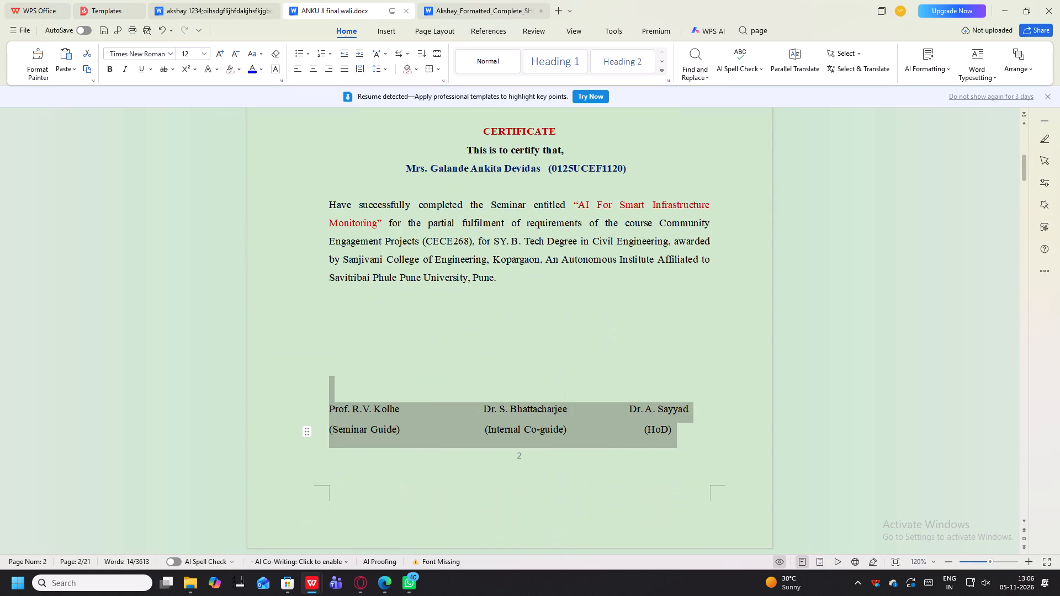
pyautogui.scroll(-9, 461, 241)
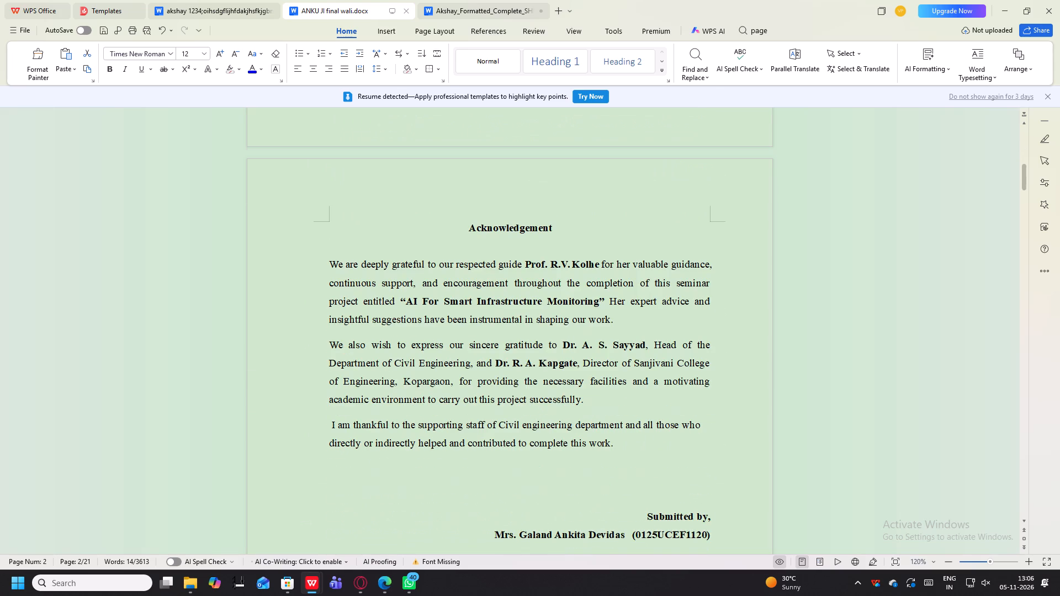
pyautogui.click(485, 13)
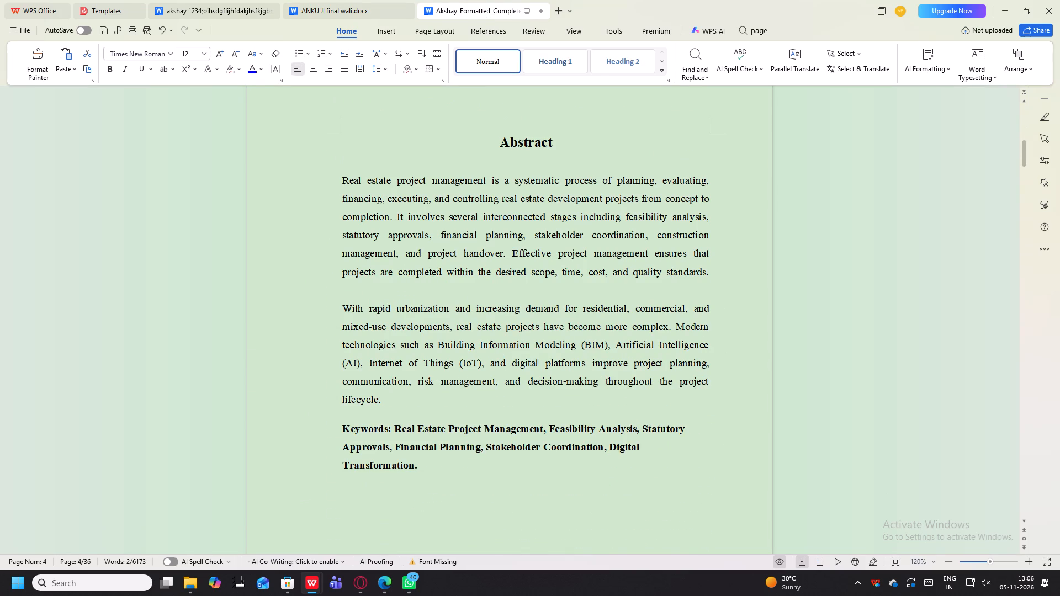
pyautogui.scroll(-12, 512, 281)
pyautogui.scroll(4, 512, 281)
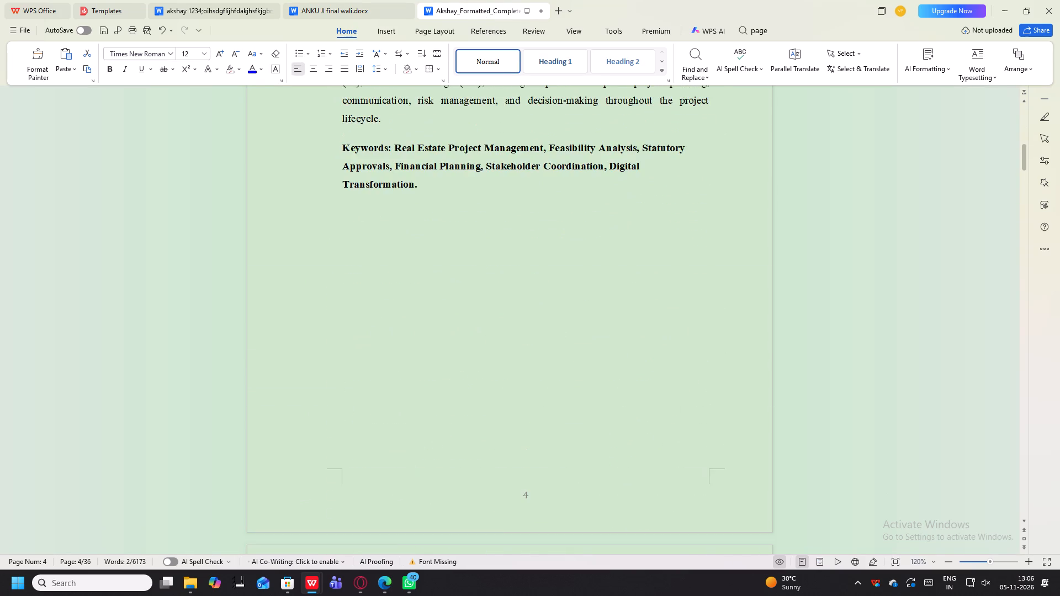
pyautogui.scroll(20, 512, 281)
pyautogui.scroll(4, 512, 281)
pyautogui.scroll(-1, 512, 281)
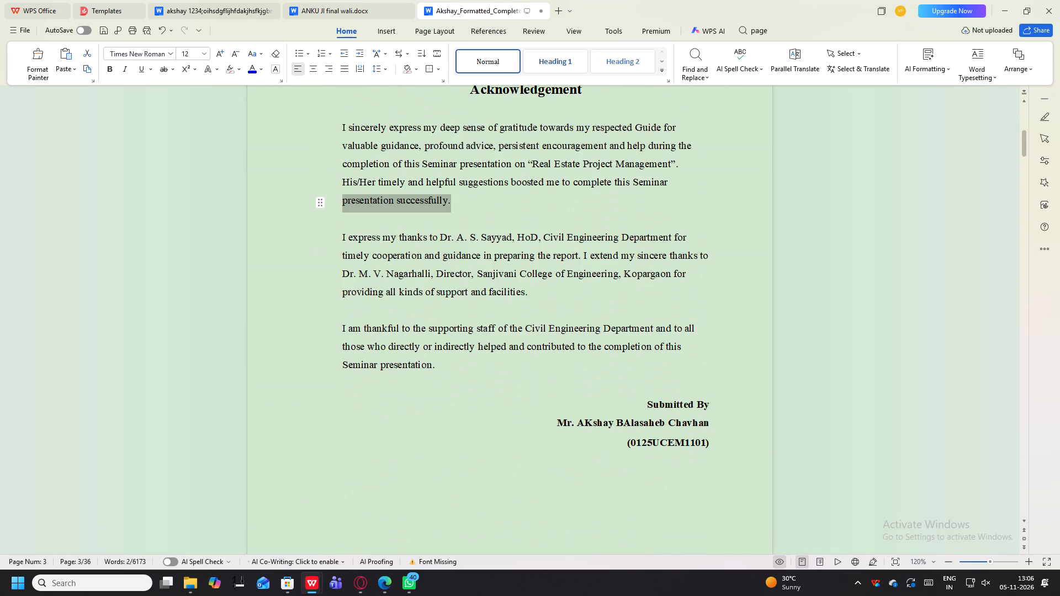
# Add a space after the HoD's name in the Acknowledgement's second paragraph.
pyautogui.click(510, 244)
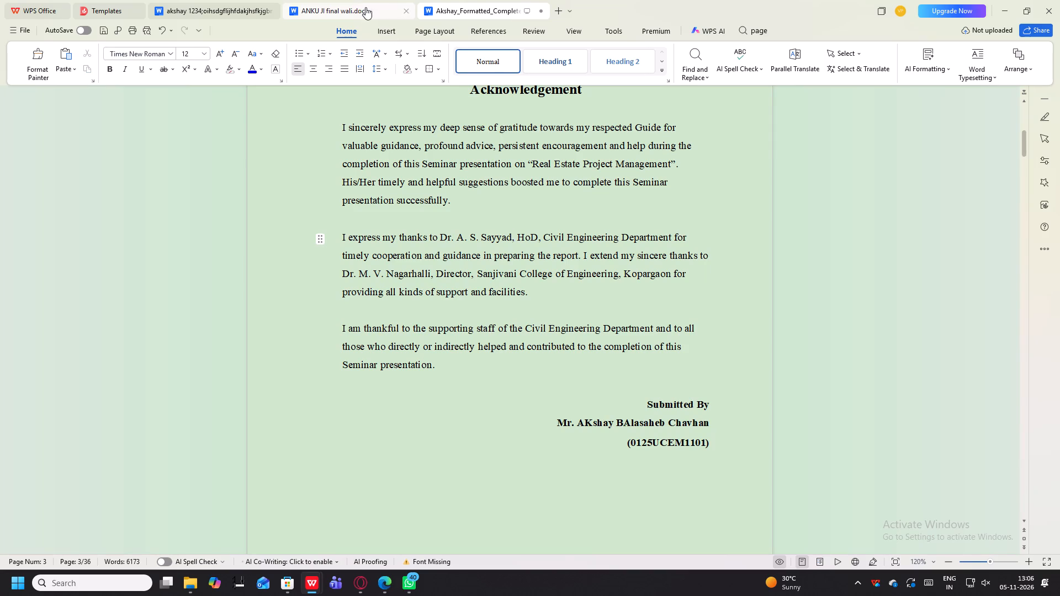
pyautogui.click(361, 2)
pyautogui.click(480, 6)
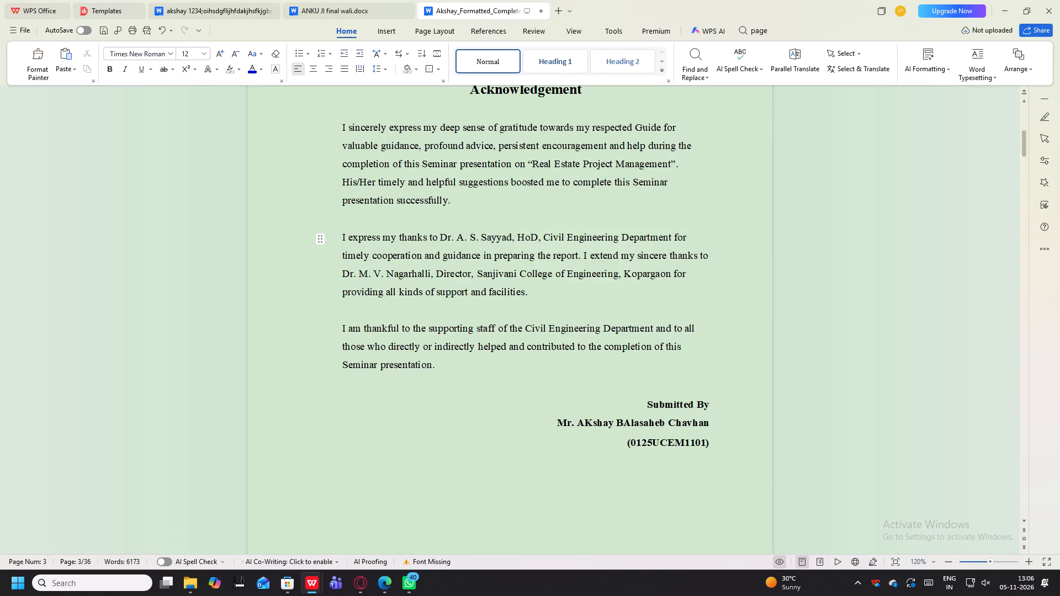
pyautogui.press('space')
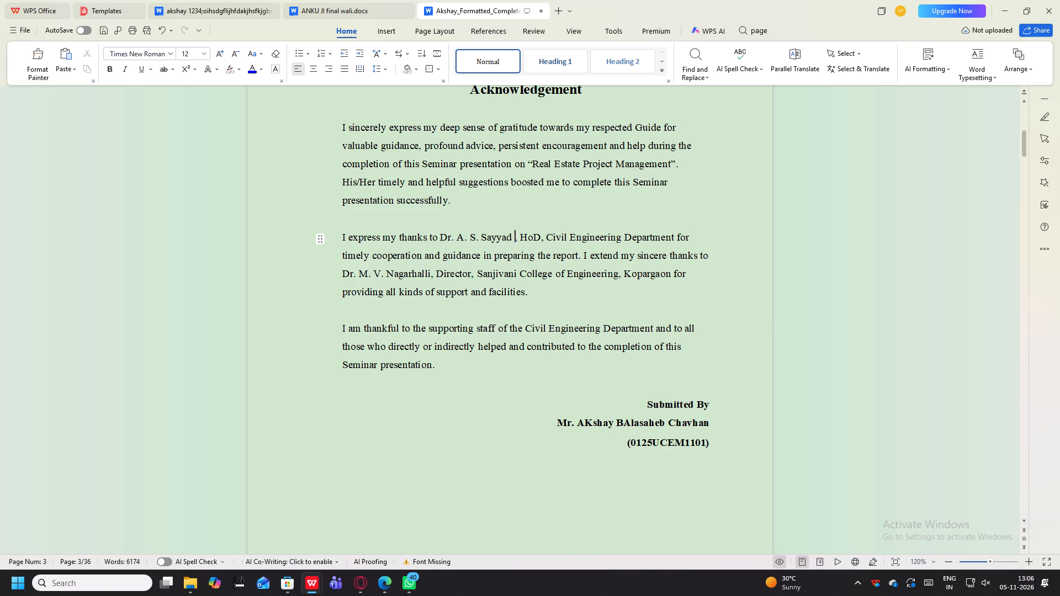
# Copy the whole Acknowledgement, from its heading to the submitter's line, from ANKU JI final wali.docx.
pyautogui.click(376, 3)
pyautogui.scroll(-1, 540, 262)
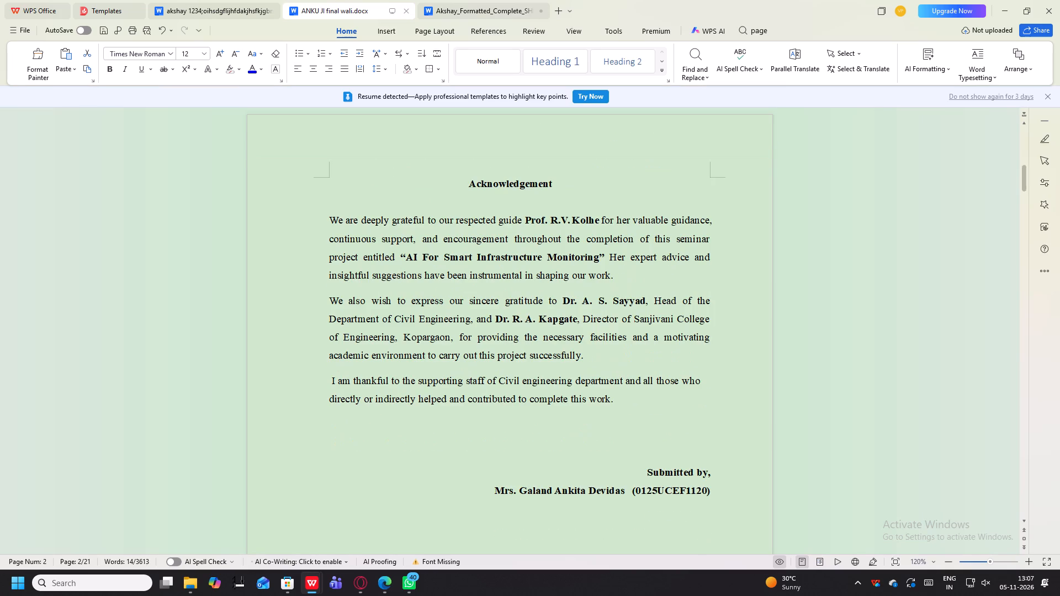
pyautogui.scroll(-2, 540, 262)
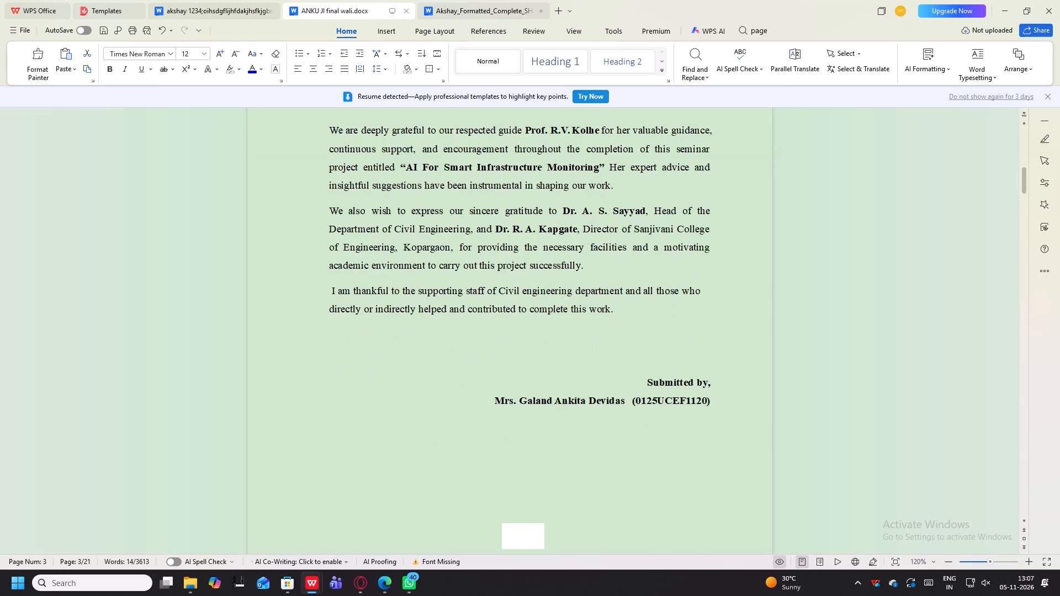
pyautogui.moveTo(733, 410); pyautogui.dragTo(410, 195)
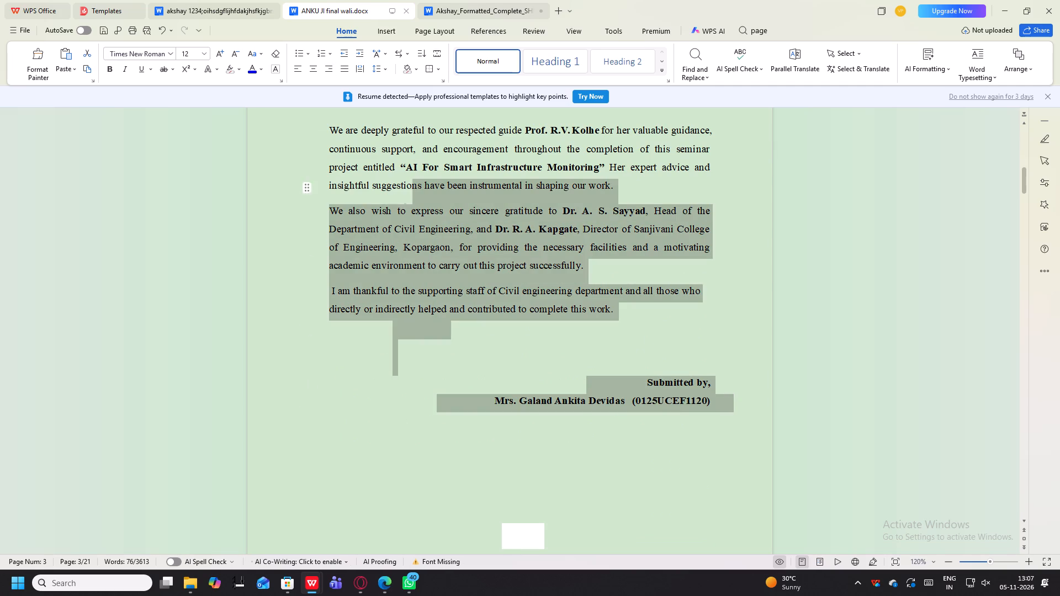
pyautogui.moveTo(410, 195); pyautogui.dragTo(322, 155)
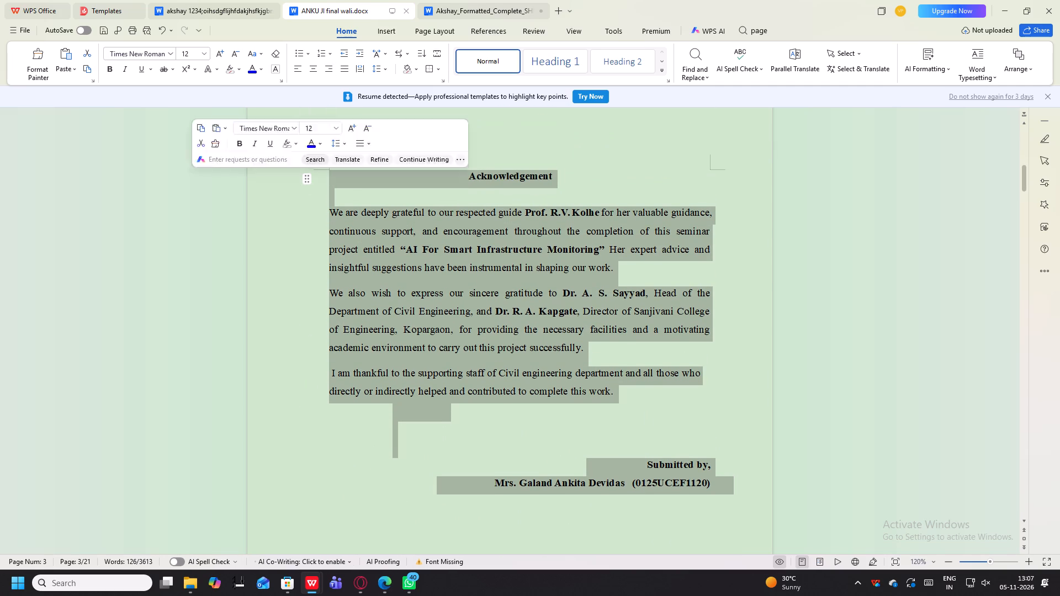
pyautogui.hotkey('ctrl', 'c')
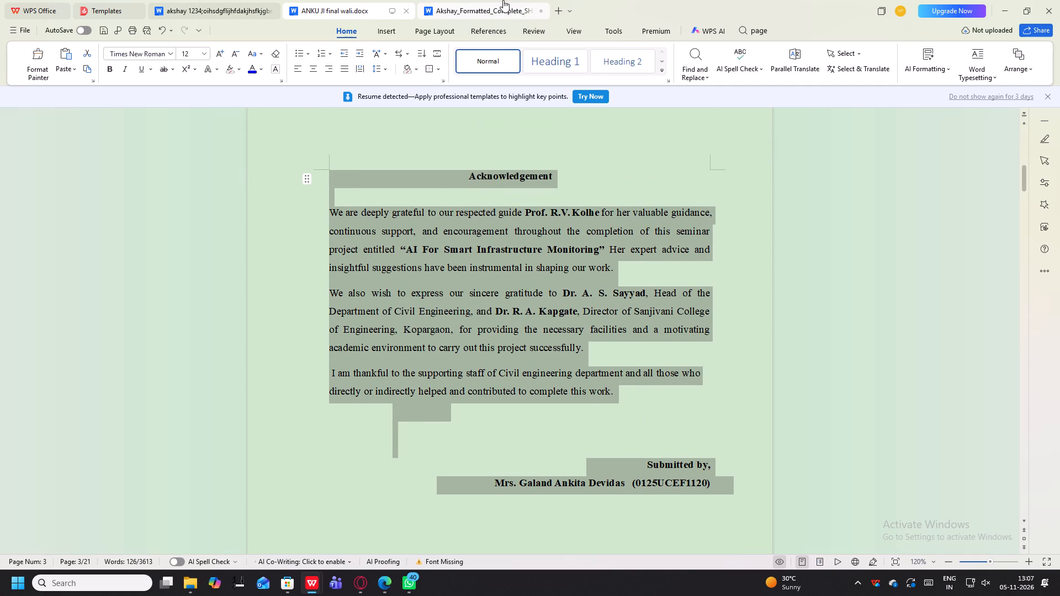
# Replace the three body paragraphs of the report's Acknowledgement with the copied reference Acknowledgement.
pyautogui.click(505, 0)
pyautogui.scroll(-1, 495, 247)
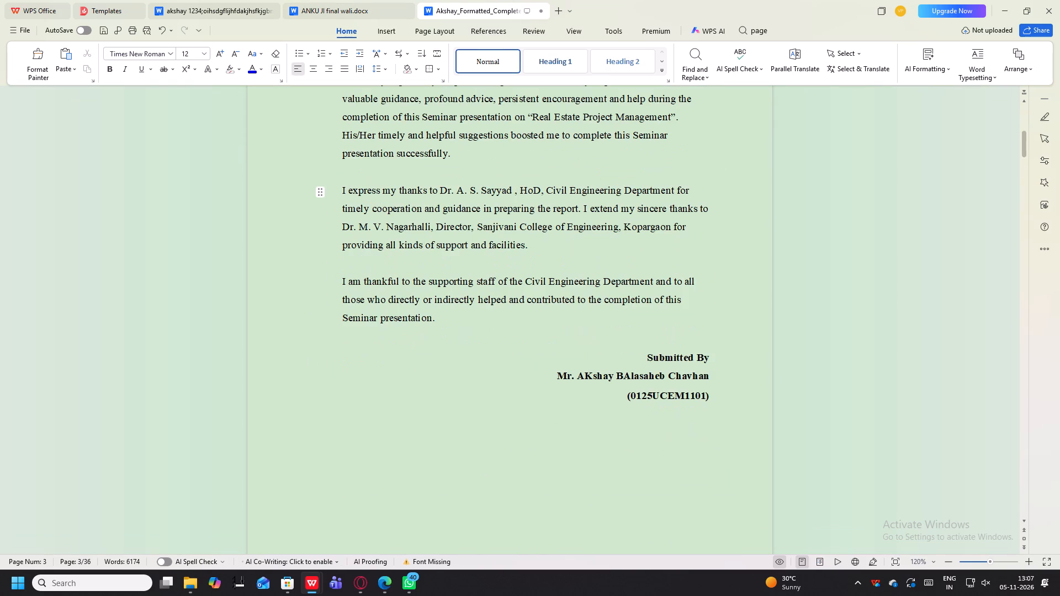
pyautogui.moveTo(545, 301); pyautogui.dragTo(353, 244)
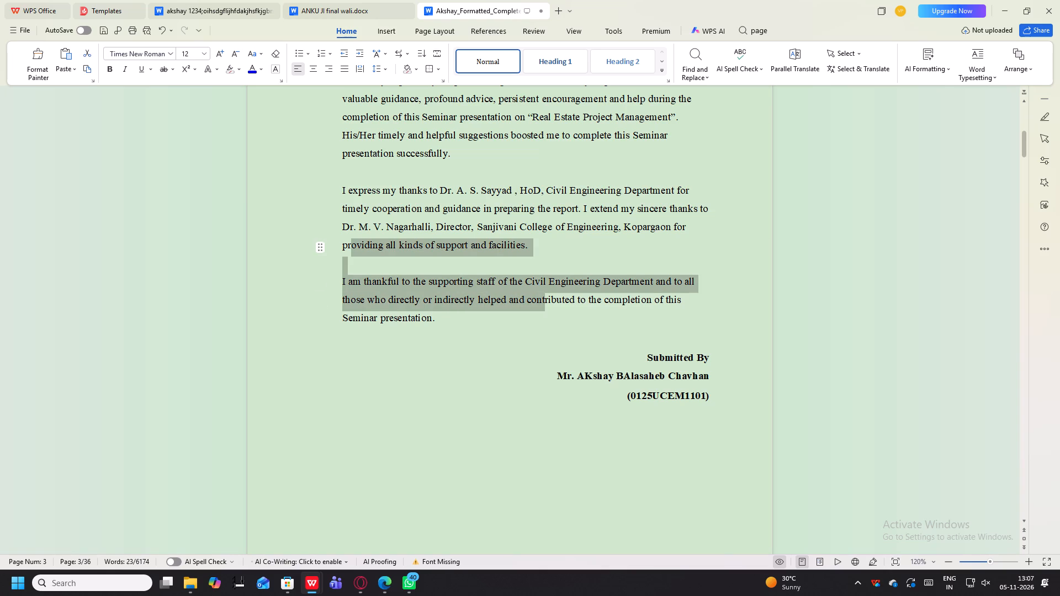
pyautogui.moveTo(353, 244); pyautogui.dragTo(357, 240)
pyautogui.click(414, 308)
pyautogui.moveTo(465, 324); pyautogui.dragTo(347, 98)
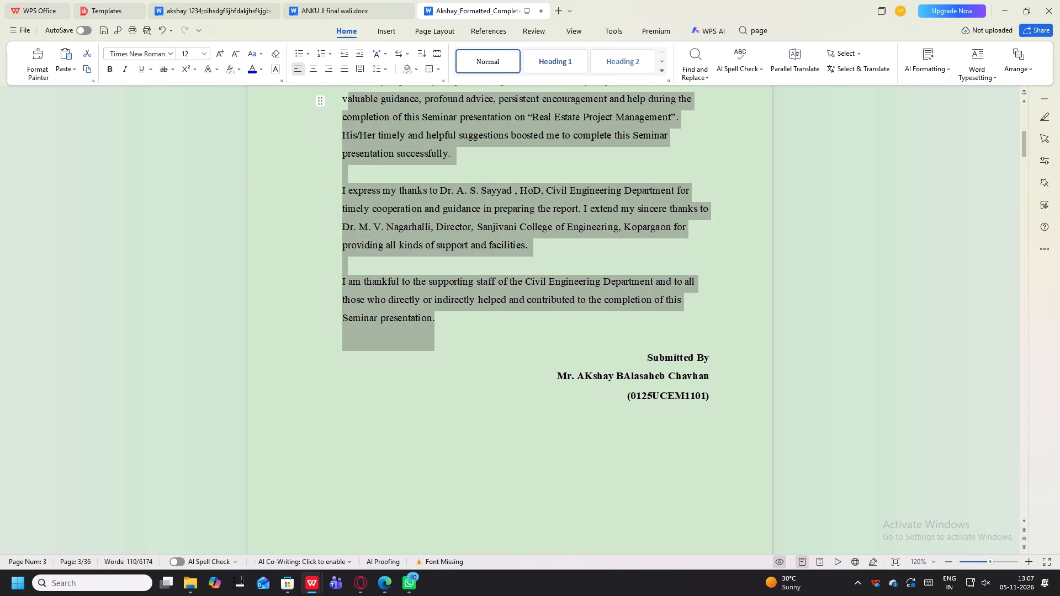
pyautogui.moveTo(347, 98); pyautogui.dragTo(335, 227)
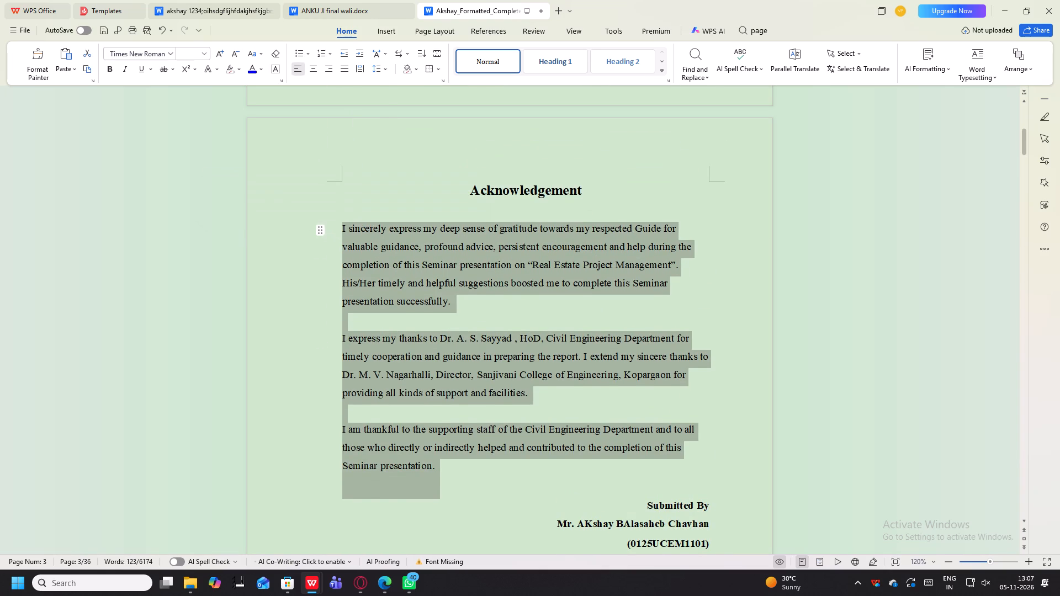
pyautogui.hotkey('ctrl', 'v')
pyautogui.scroll(-1, 486, 272)
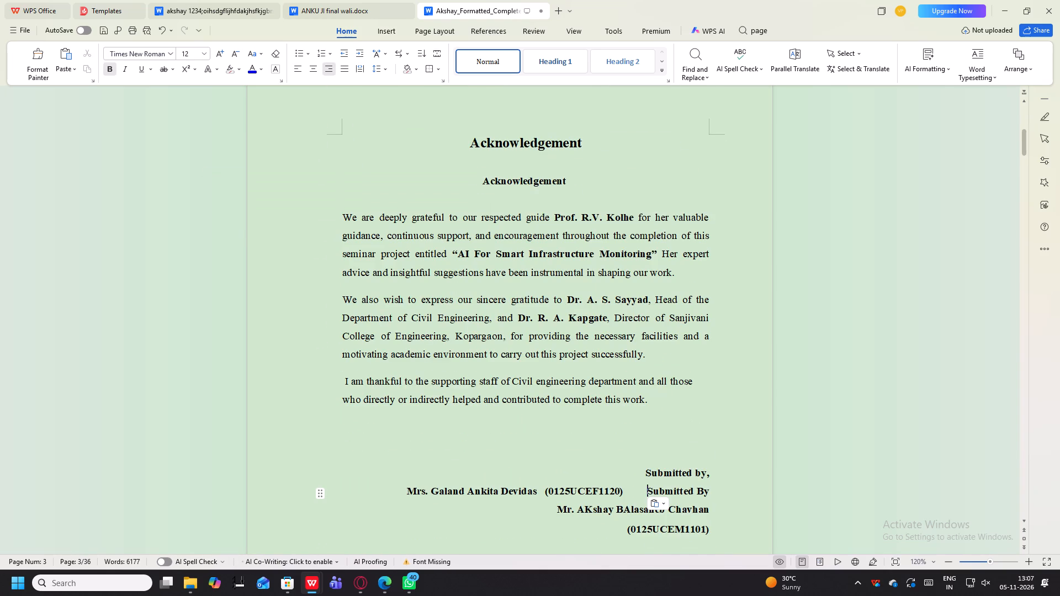
# Compare the report's certificate page with the reference document's certificate, examining its guide, co-guide and HoD signature block.
pyautogui.scroll(8, 460, 256)
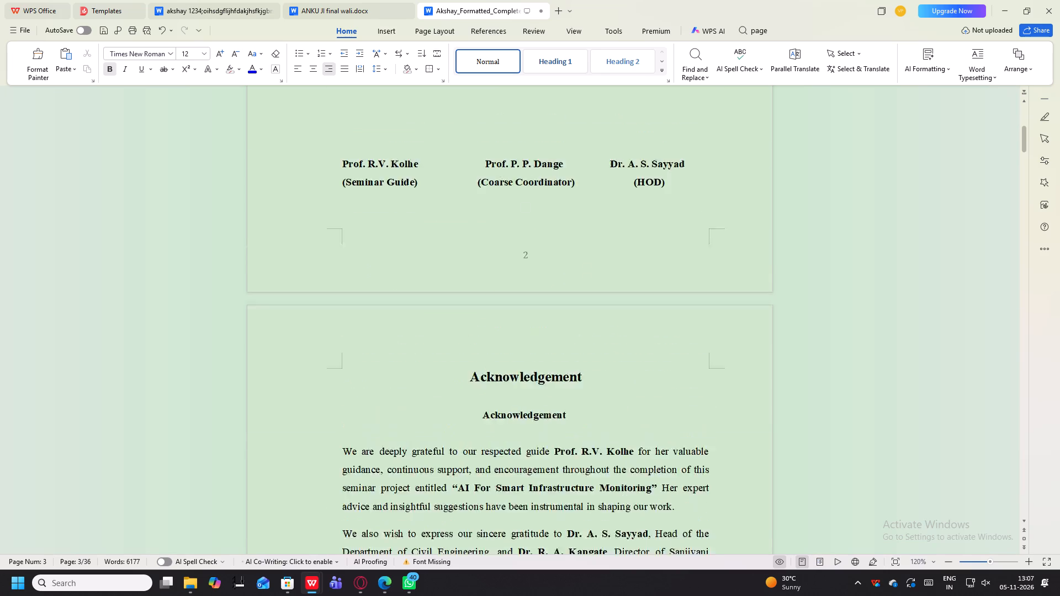
pyautogui.scroll(8, 460, 256)
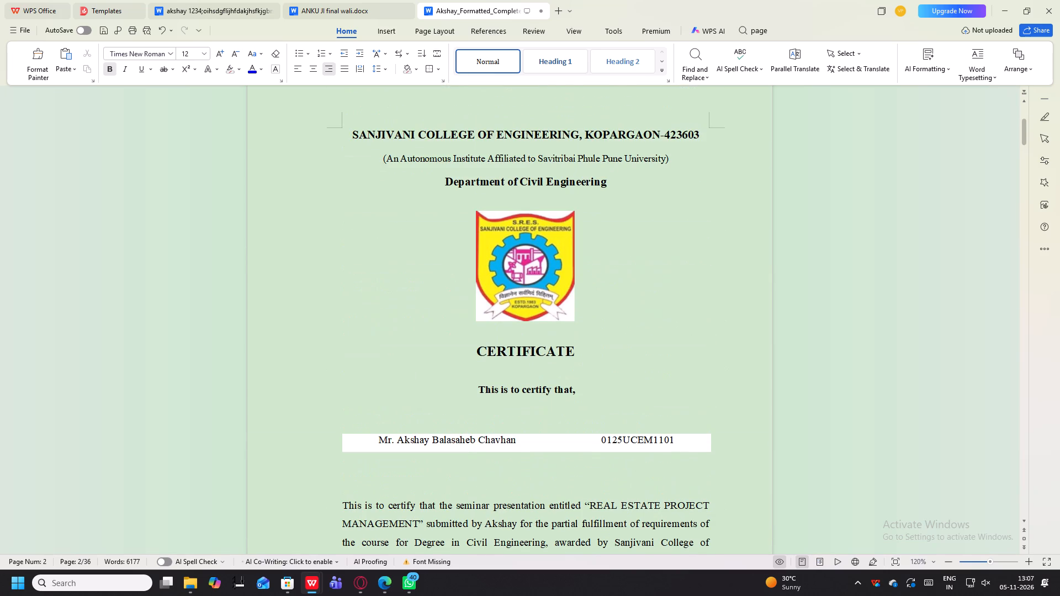
pyautogui.scroll(-2, 460, 256)
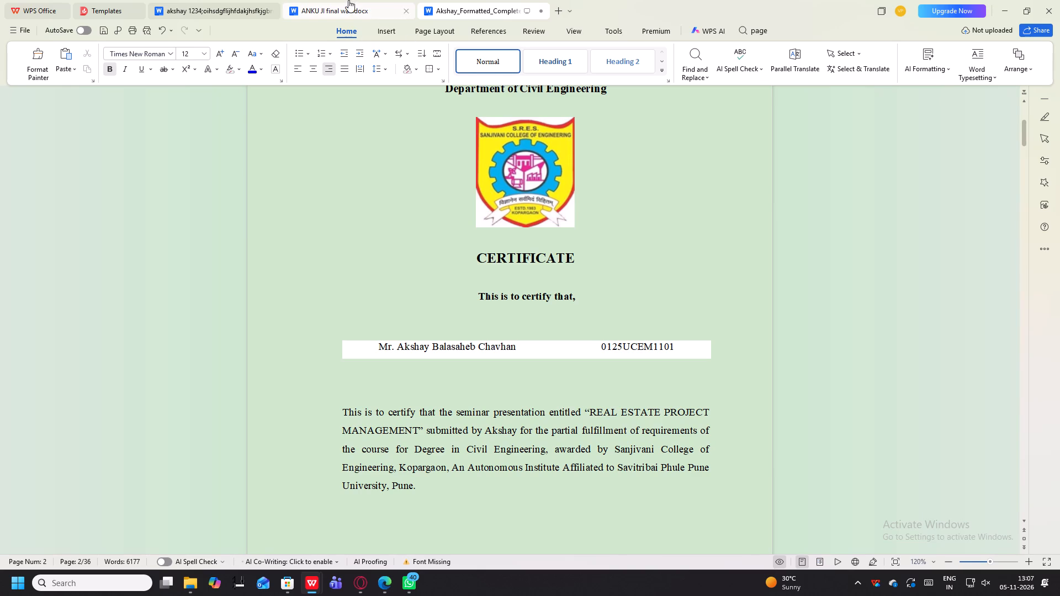
pyautogui.click(348, 0)
pyautogui.scroll(-20, 541, 339)
pyautogui.scroll(-7, 541, 339)
pyautogui.scroll(1, 548, 347)
pyautogui.scroll(-9, 548, 347)
pyautogui.scroll(20, 550, 351)
pyautogui.scroll(1, 550, 351)
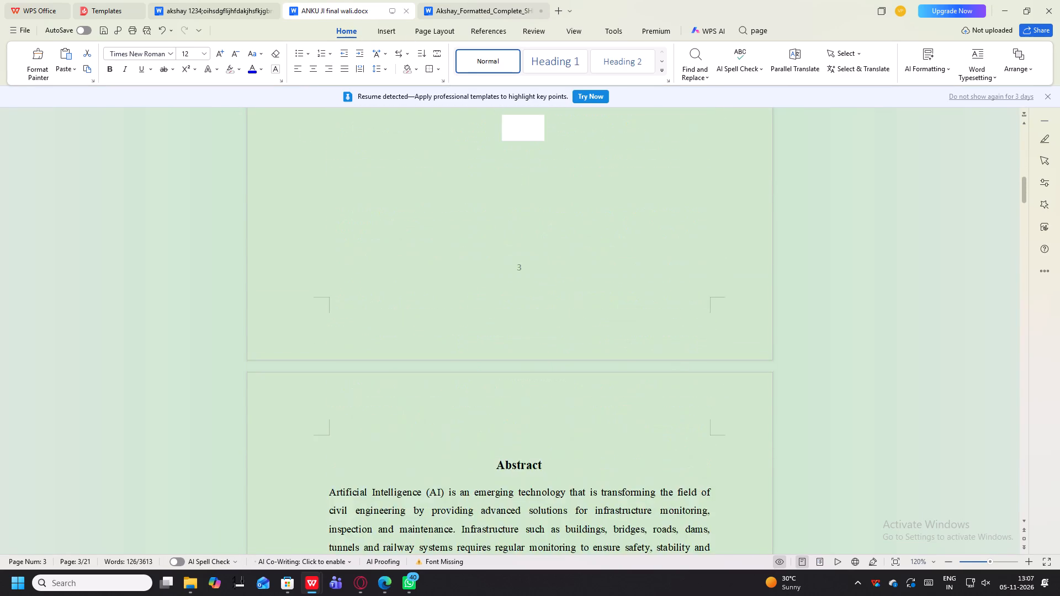
pyautogui.scroll(19, 550, 351)
pyautogui.scroll(3, 550, 351)
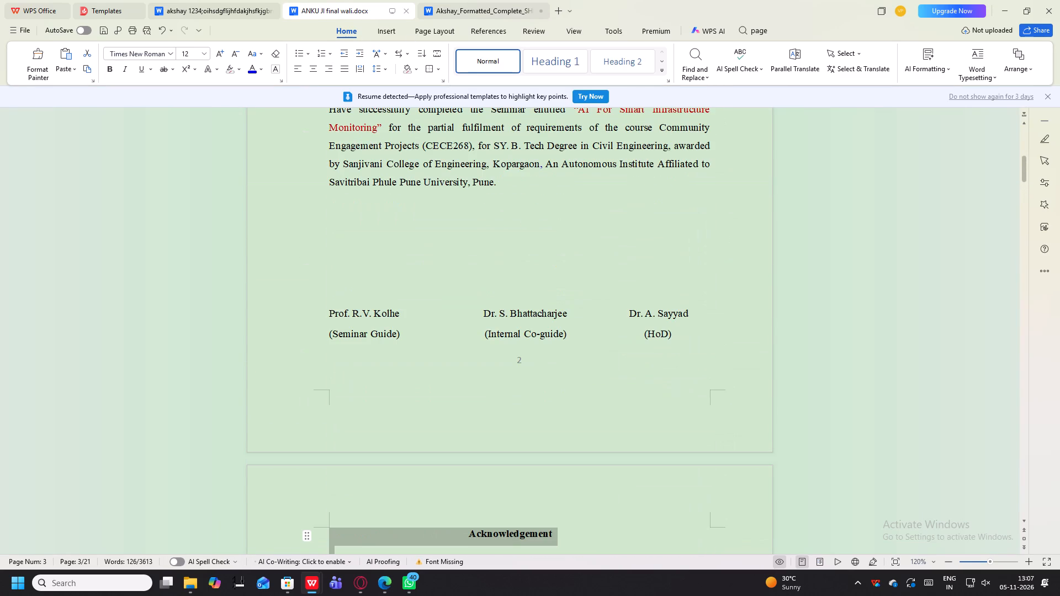
pyautogui.scroll(3, 550, 351)
pyautogui.scroll(-5, 550, 351)
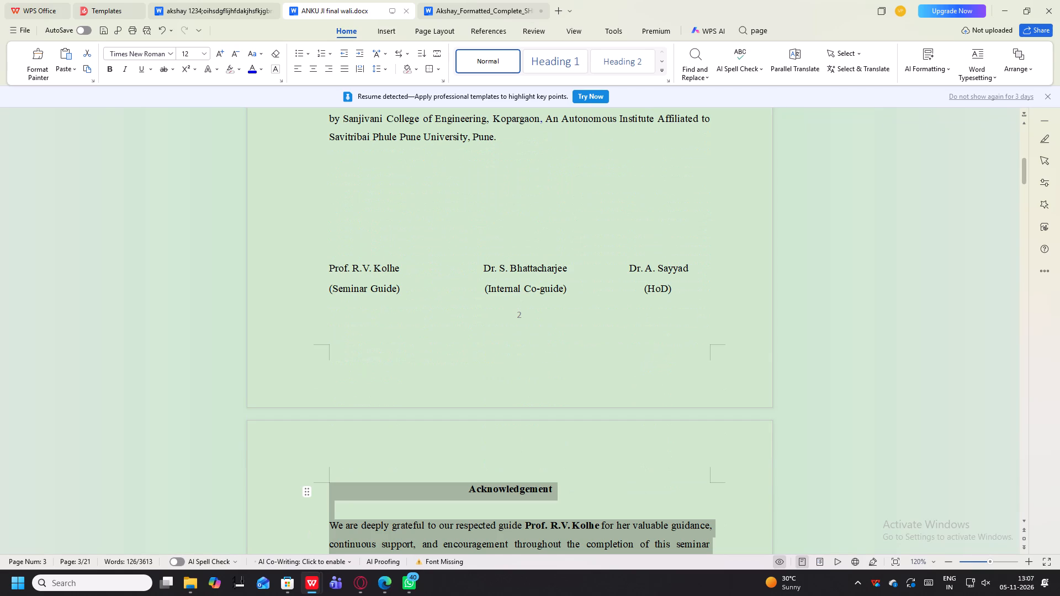
pyautogui.moveTo(706, 301); pyautogui.dragTo(247, 227)
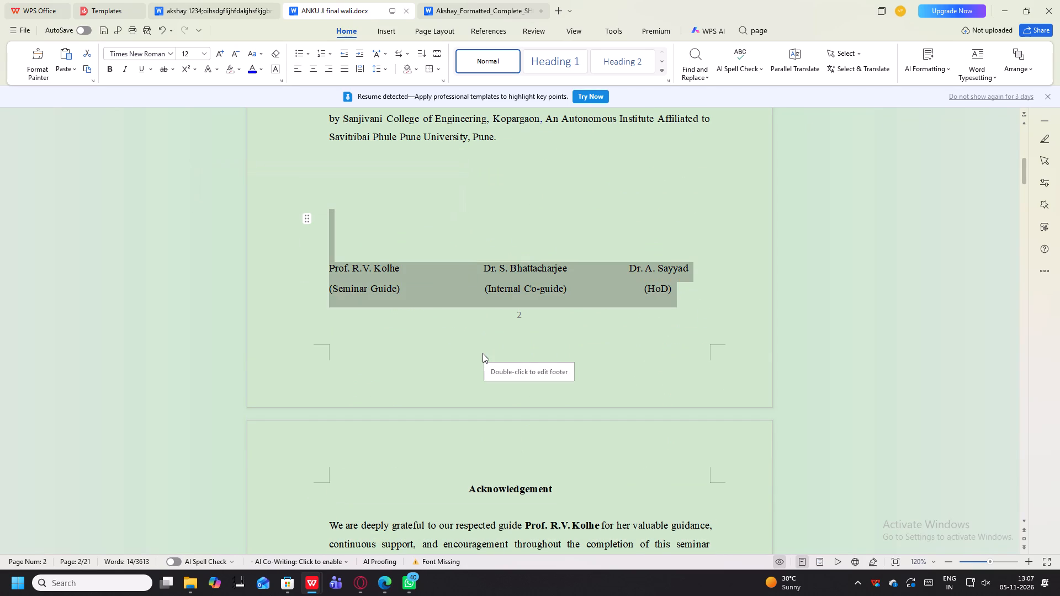
# Review the report's certificate page again, from the college heading to the signature block.
pyautogui.click(450, 0)
pyautogui.scroll(-5, 476, 231)
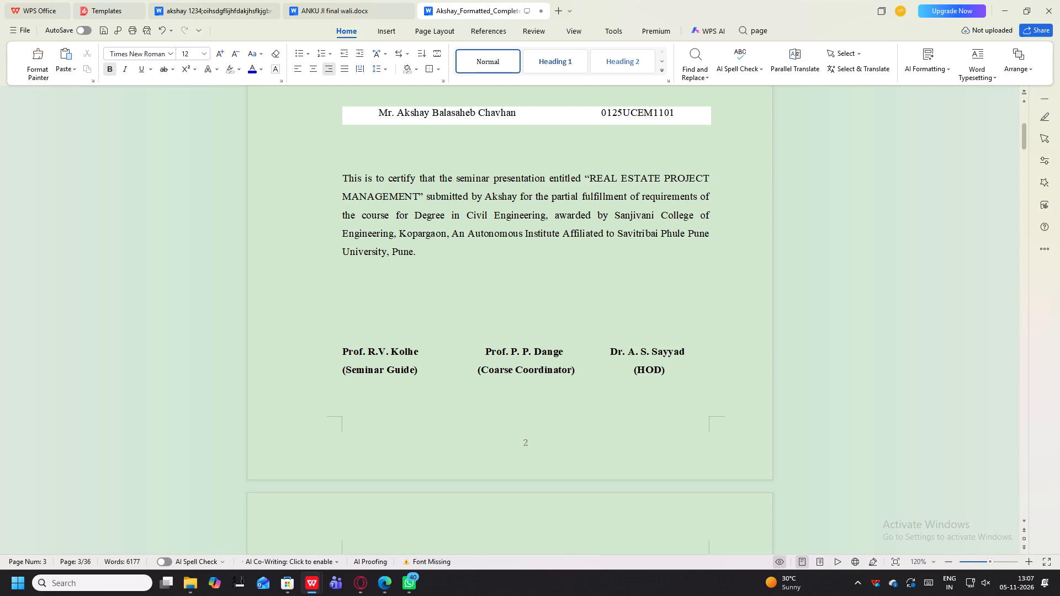
pyautogui.scroll(-1, 606, 381)
pyautogui.scroll(3, 606, 381)
pyautogui.scroll(-5, 606, 381)
pyautogui.scroll(7, 606, 381)
pyautogui.scroll(-9, 606, 381)
pyautogui.scroll(14, 606, 381)
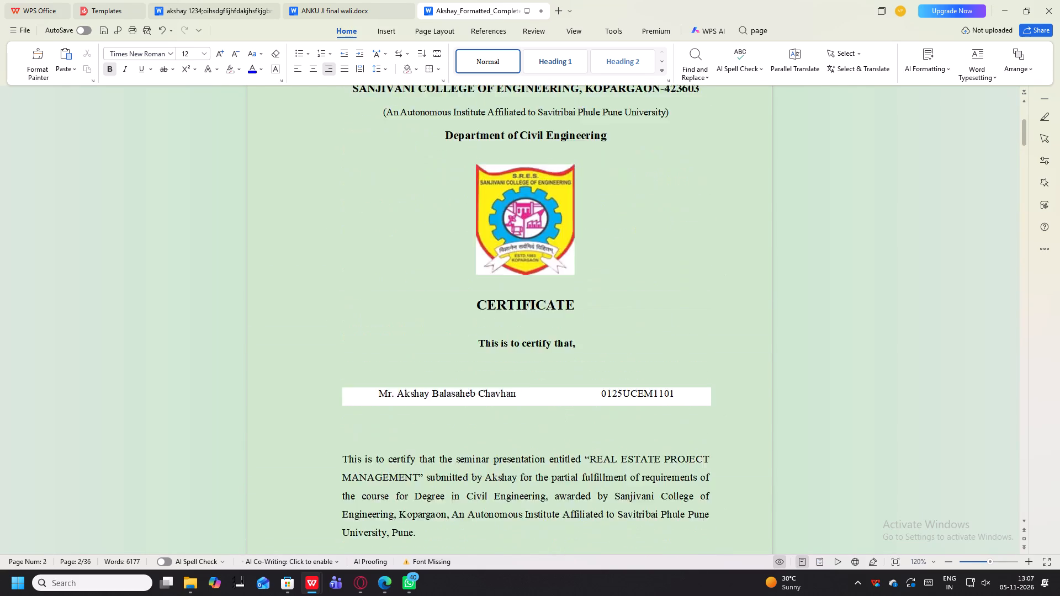
pyautogui.scroll(6, 590, 387)
pyautogui.scroll(-15, 588, 387)
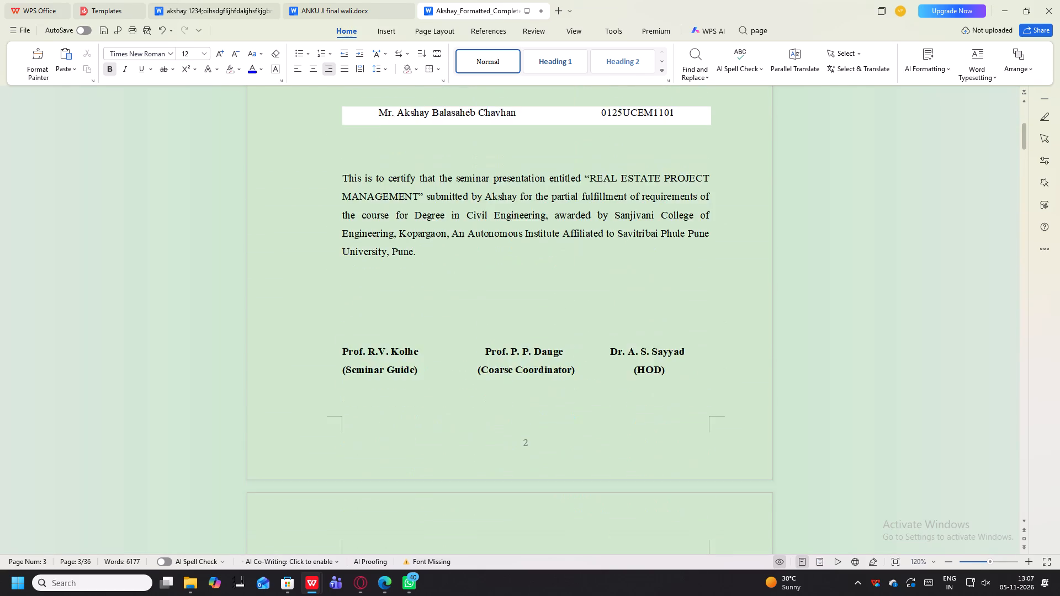
# Replace the quoted seminar title in the Acknowledgement's first paragraph, entering "Real Estate Project".
pyautogui.scroll(-9, 586, 388)
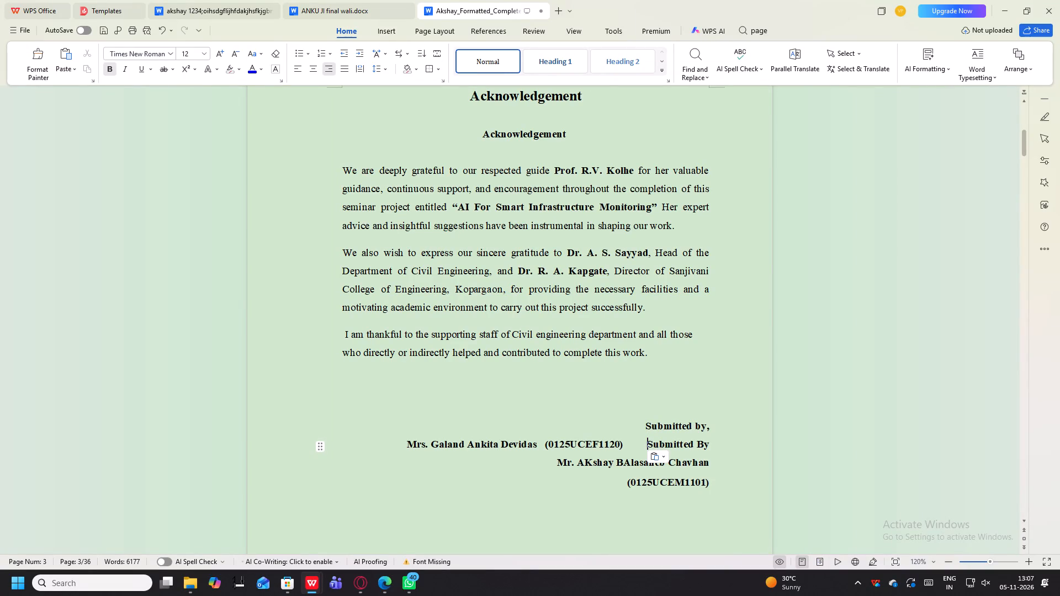
pyautogui.moveTo(459, 207); pyautogui.dragTo(638, 201)
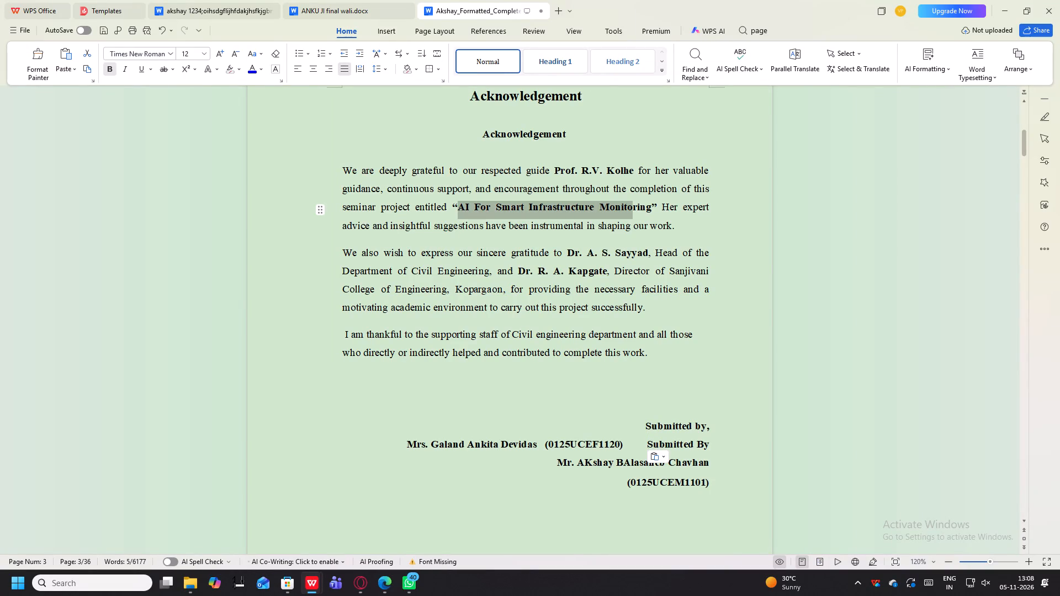
pyautogui.moveTo(638, 201); pyautogui.dragTo(652, 214)
pyautogui.scroll(1, 575, 217)
pyautogui.scroll(20, 601, 204)
pyautogui.scroll(19, 601, 204)
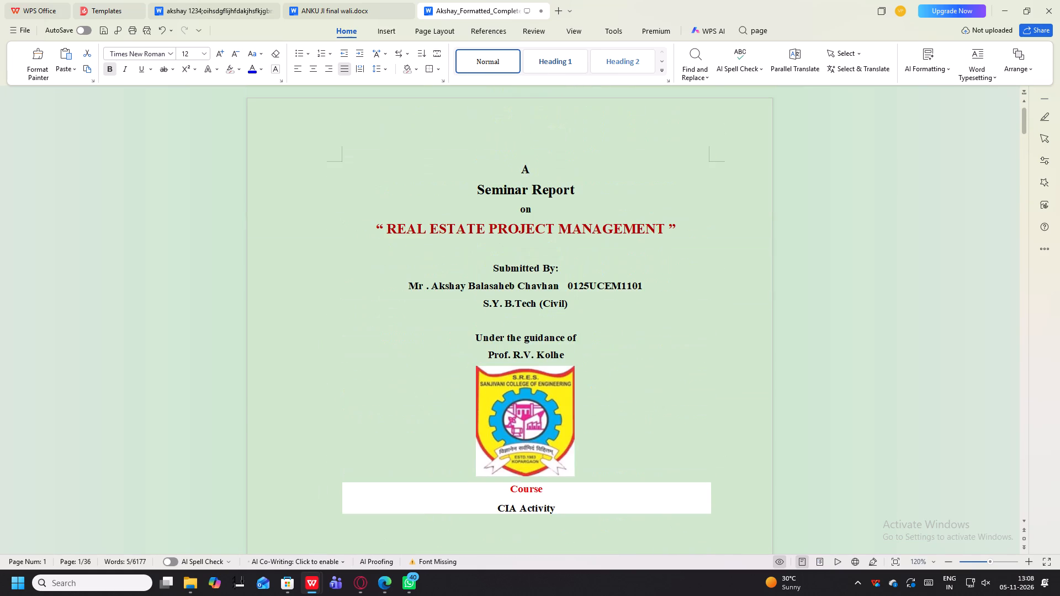
pyautogui.scroll(-20, 601, 203)
pyautogui.scroll(-10, 601, 203)
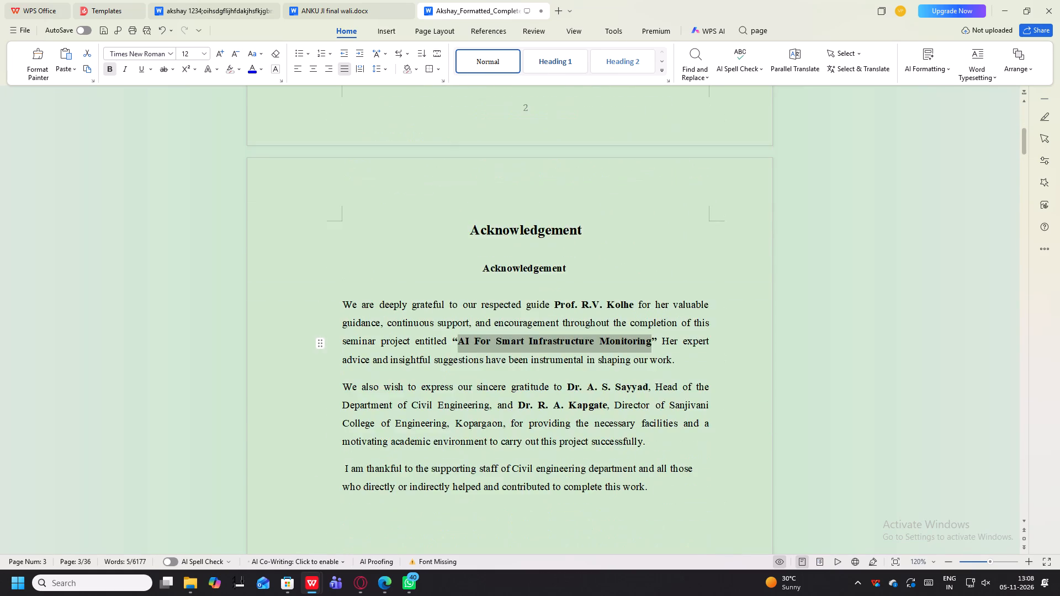
pyautogui.scroll(-4, 611, 206)
pyautogui.write('Reak')
pyautogui.press('BackSpace')
pyautogui.write('l')
pyautogui.press('space')
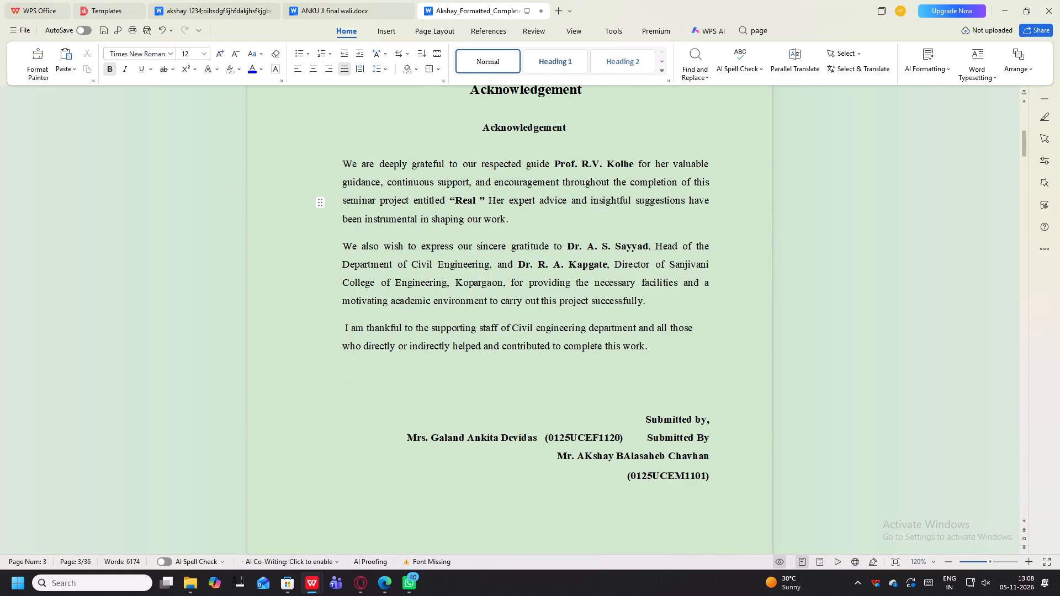
pyautogui.write('Estate')
pyautogui.press('space')
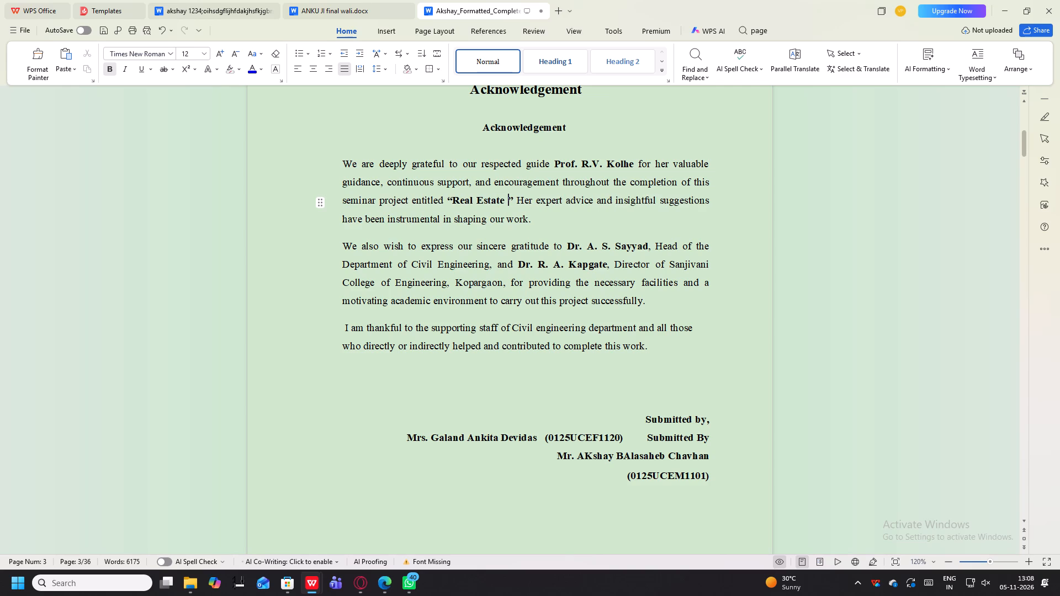
pyautogui.write('Project')
pyautogui.press('space')
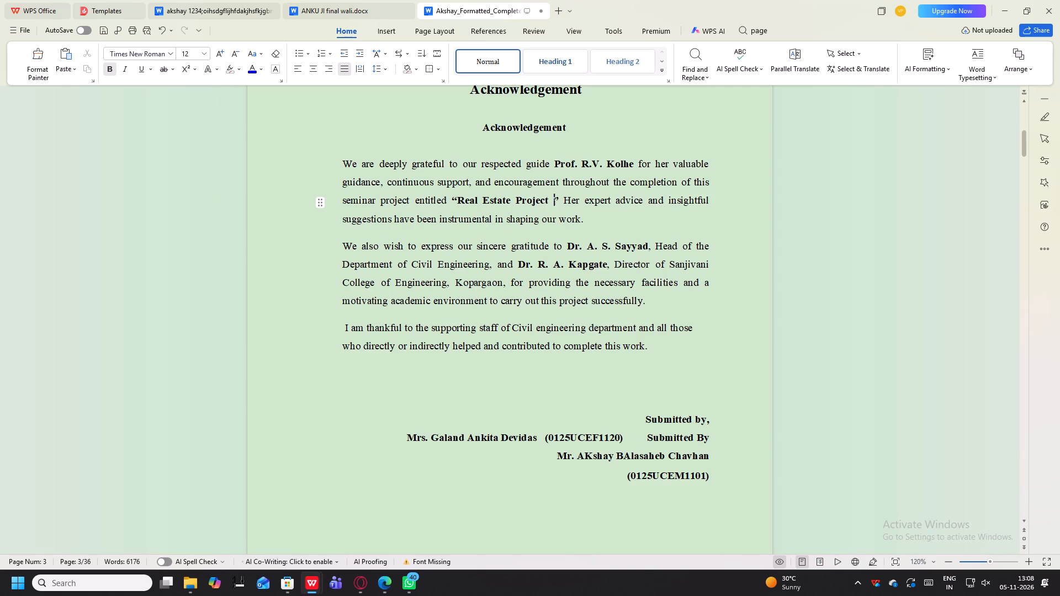
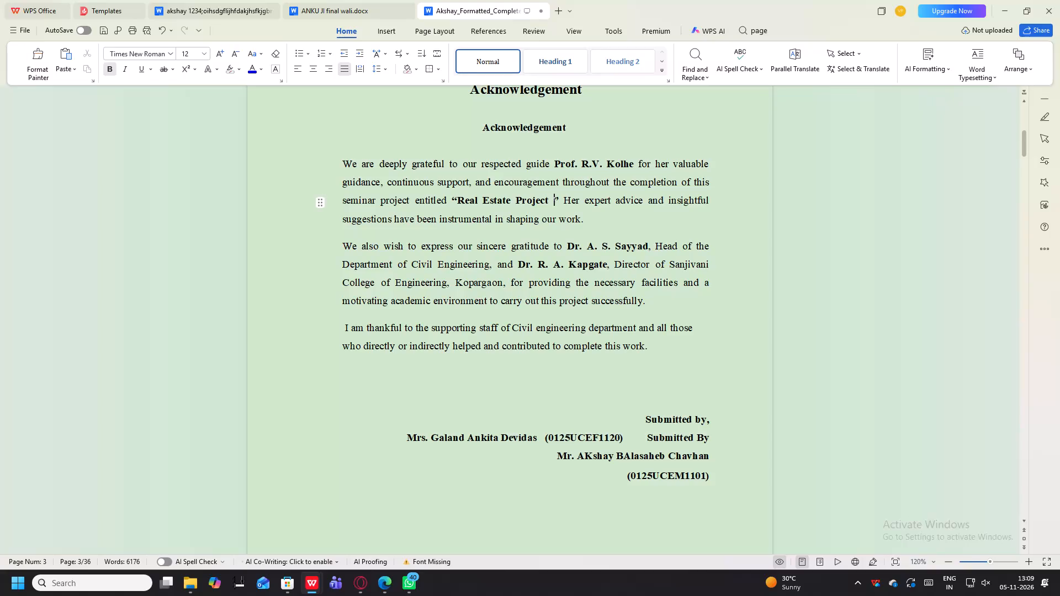
# Review the report's title page, certificate and Acknowledgement, checking the cover details and the page numbers in the footers.
pyautogui.scroll(6, 625, 223)
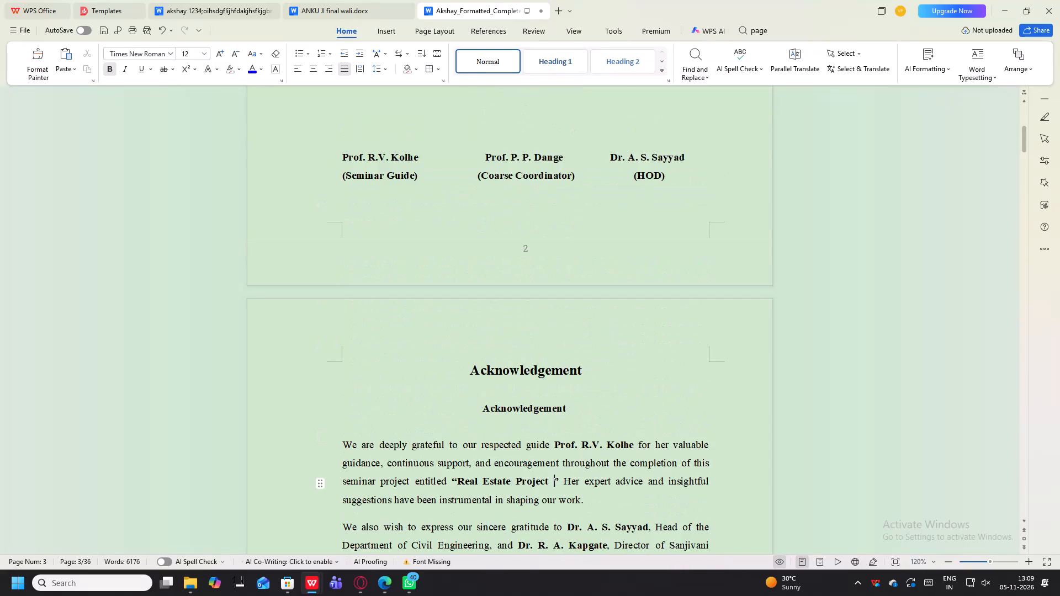
pyautogui.scroll(-3, 633, 272)
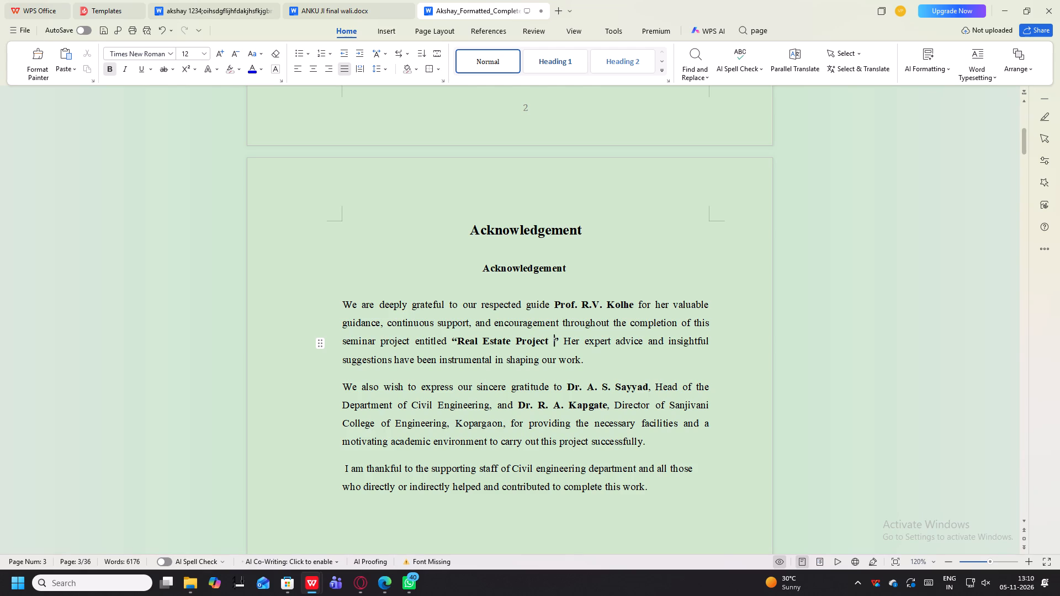
pyautogui.scroll(7, 434, 282)
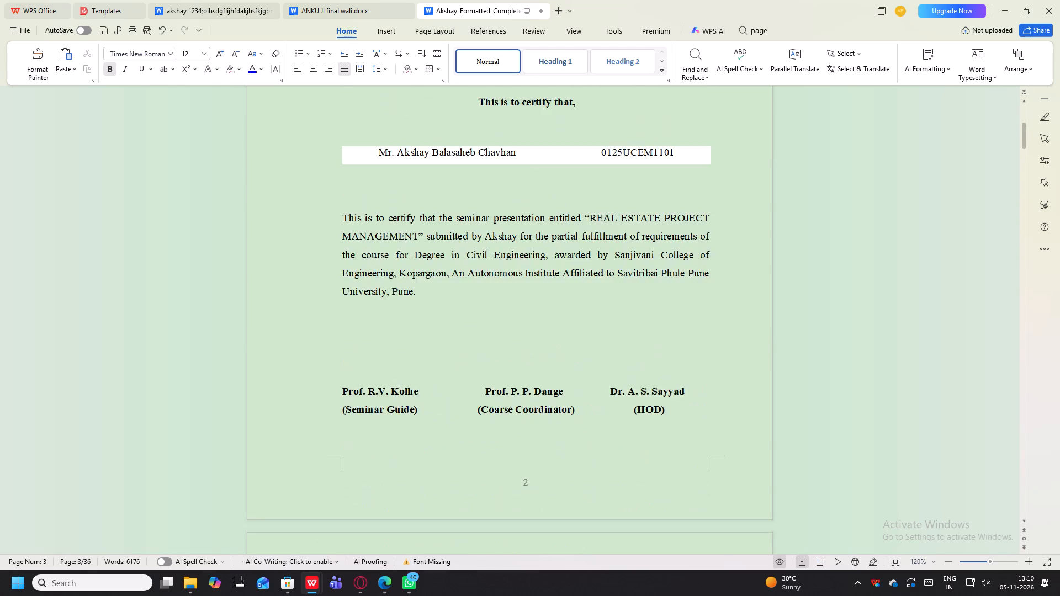
pyautogui.scroll(20, 433, 281)
pyautogui.scroll(10, 433, 281)
pyautogui.scroll(-2, 437, 280)
pyautogui.scroll(4, 437, 280)
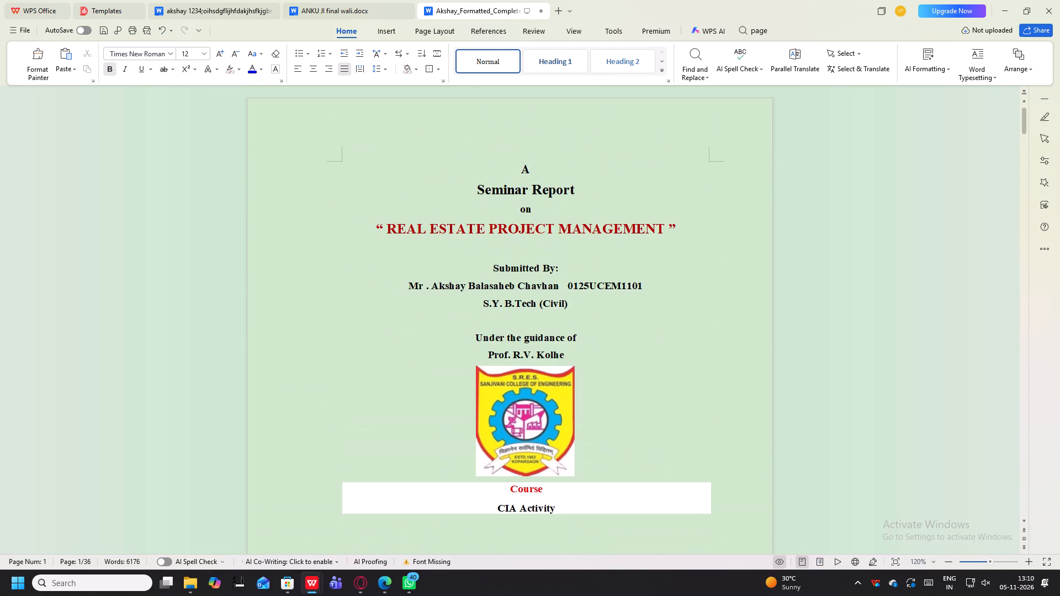
pyautogui.scroll(-8, 484, 258)
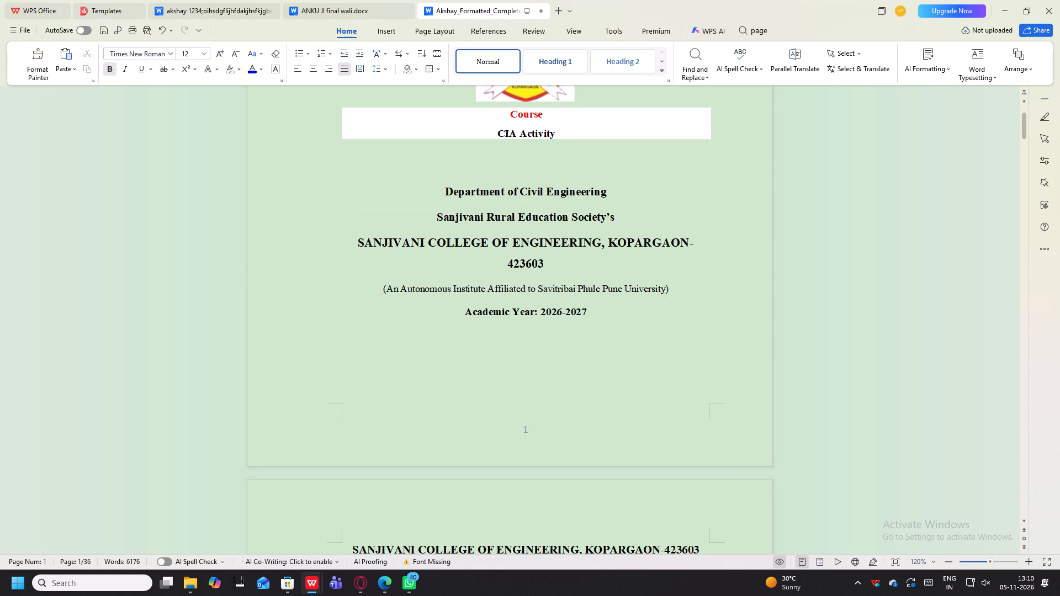
pyautogui.moveTo(550, 437); pyautogui.dragTo(492, 426)
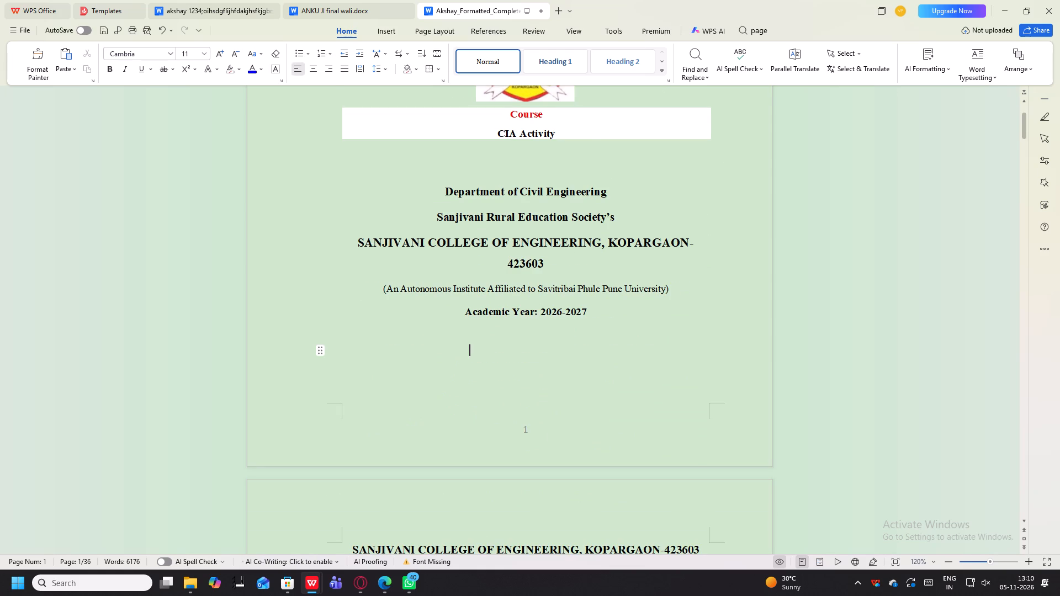
pyautogui.scroll(-5, 477, 362)
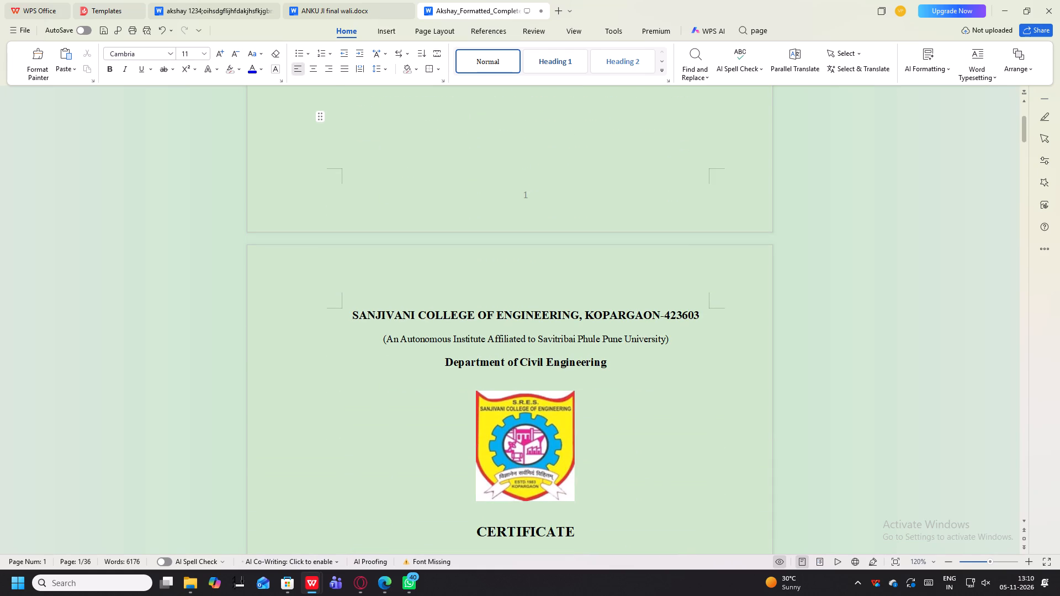
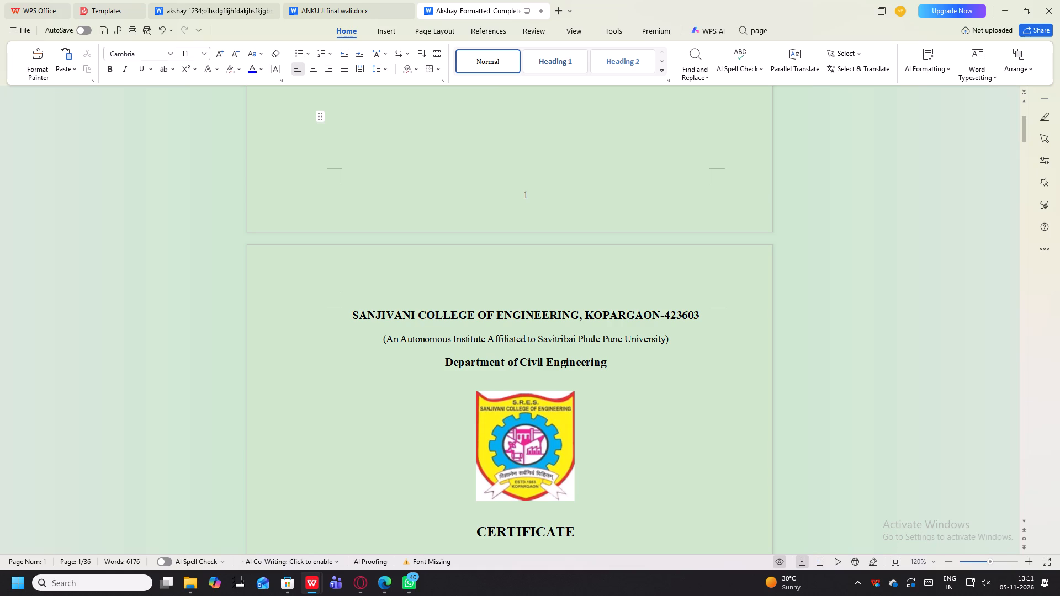
# Add "Managen" after "Real Estate Project" in the quoted project title in the Acknowledgement's first paragraph.
pyautogui.scroll(-12, 480, 412)
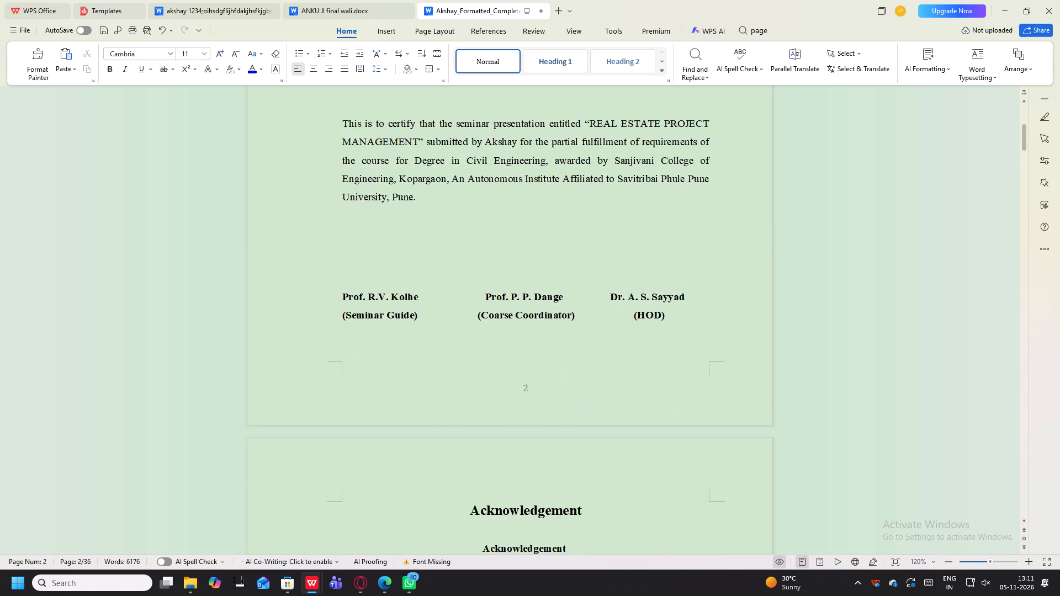
pyautogui.scroll(-6, 479, 411)
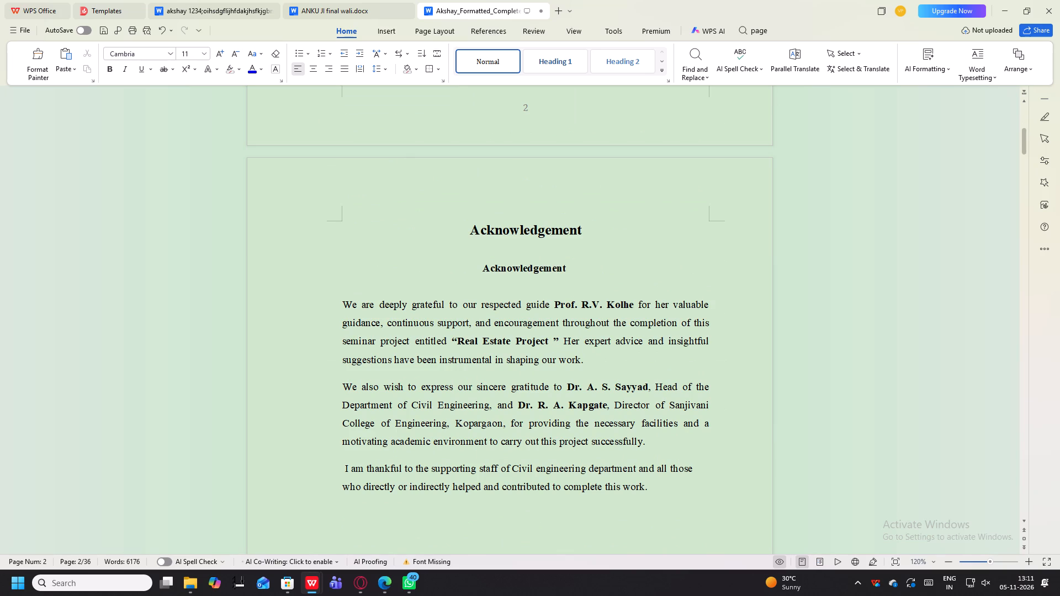
pyautogui.click(549, 341)
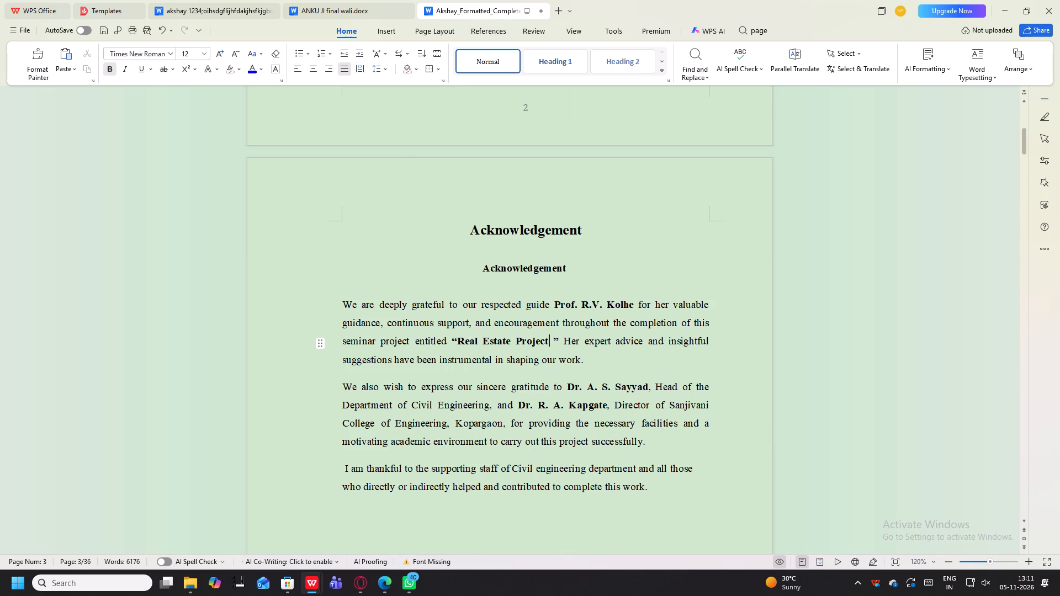
pyautogui.press('space')
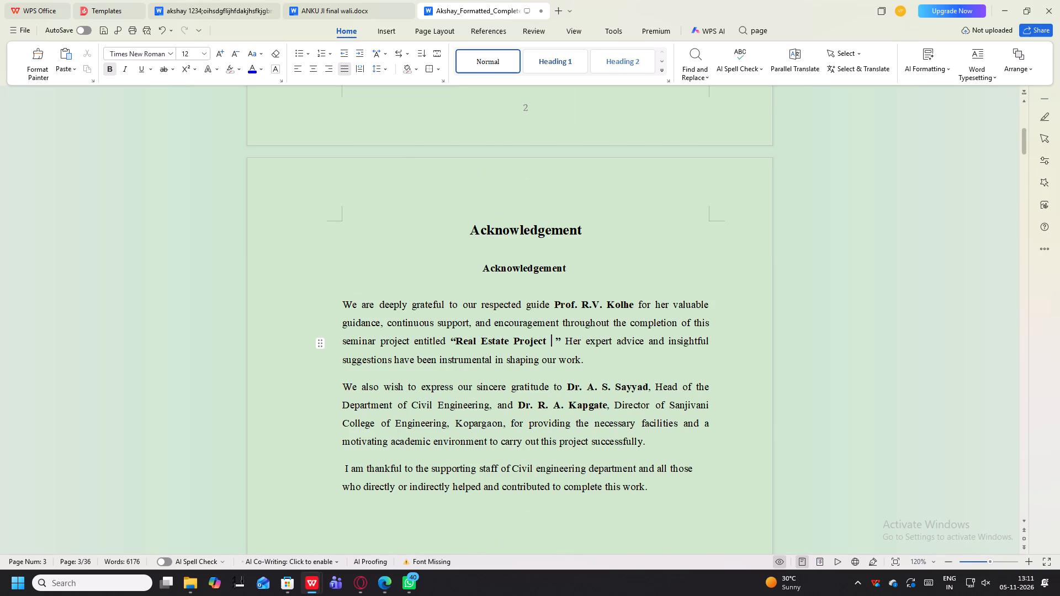
pyautogui.write('am')
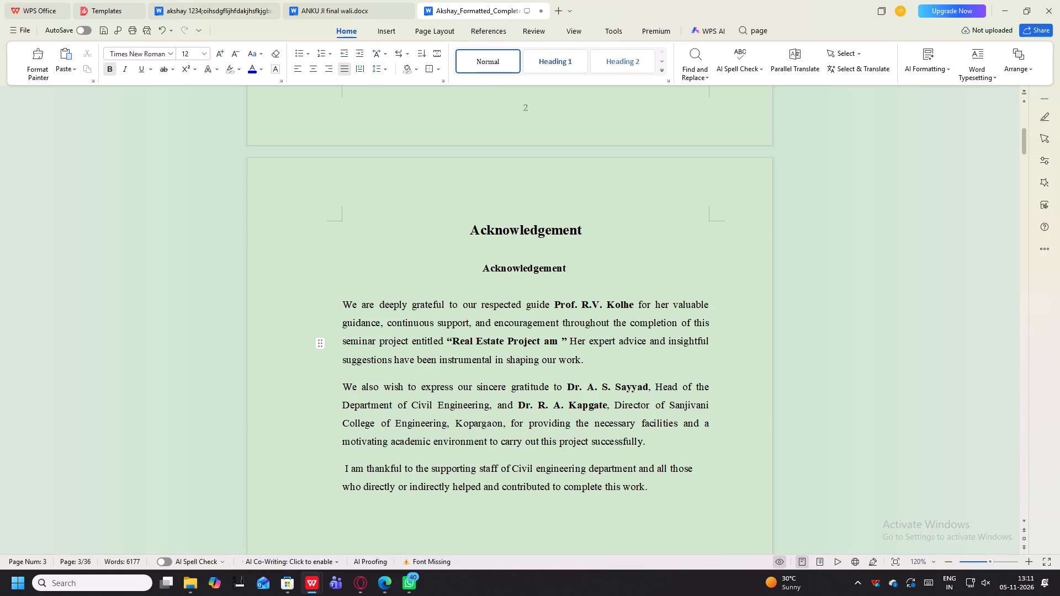
pyautogui.press('BackSpace')
pyautogui.press('BackSpace')
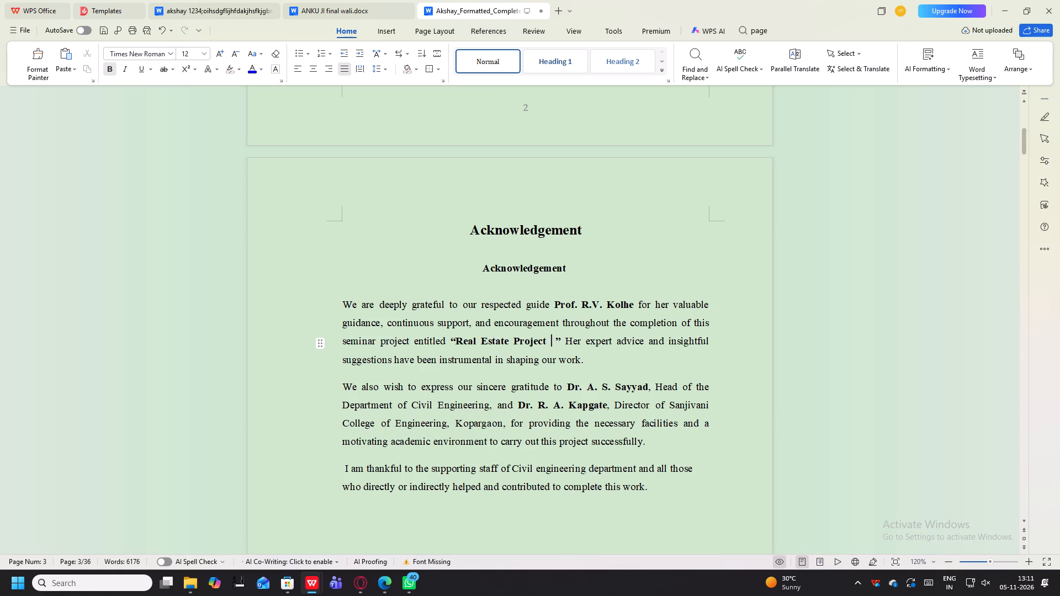
pyautogui.press('Left')
pyautogui.press('space')
pyautogui.write('Ma')
pyautogui.write('na')
pyautogui.write('ge')
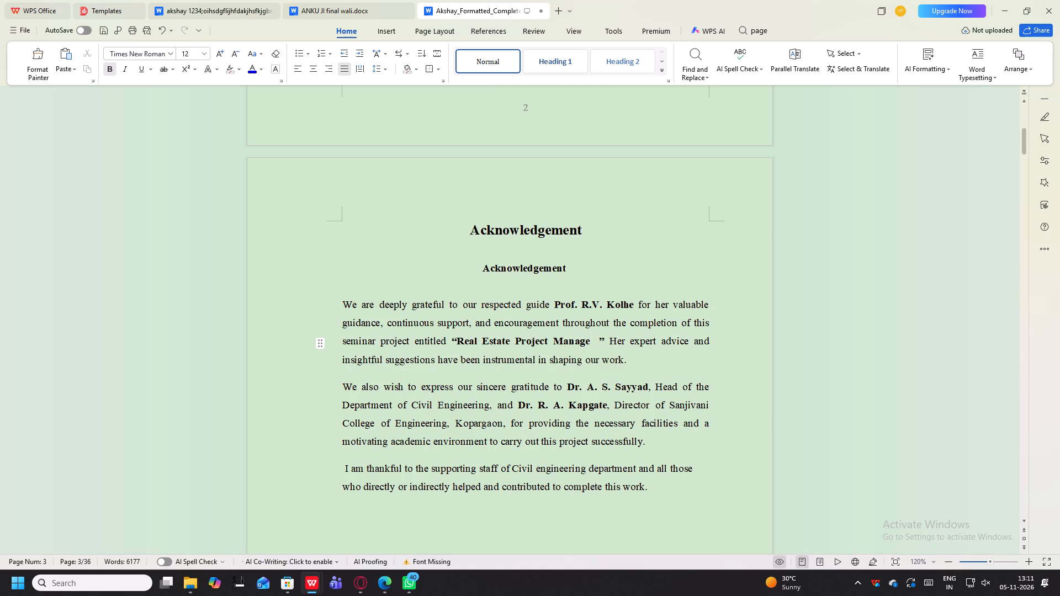
pyautogui.press('n')
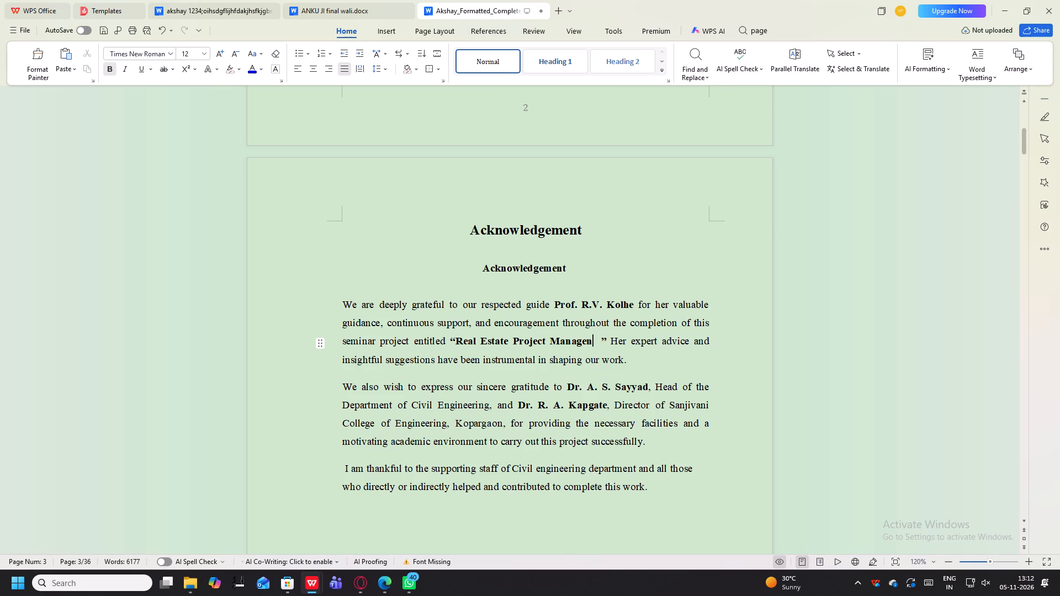
# Delete the other student's name and ID and the extra "Submitted by," line from the Acknowledgement's signature block.
pyautogui.scroll(-2, 444, 350)
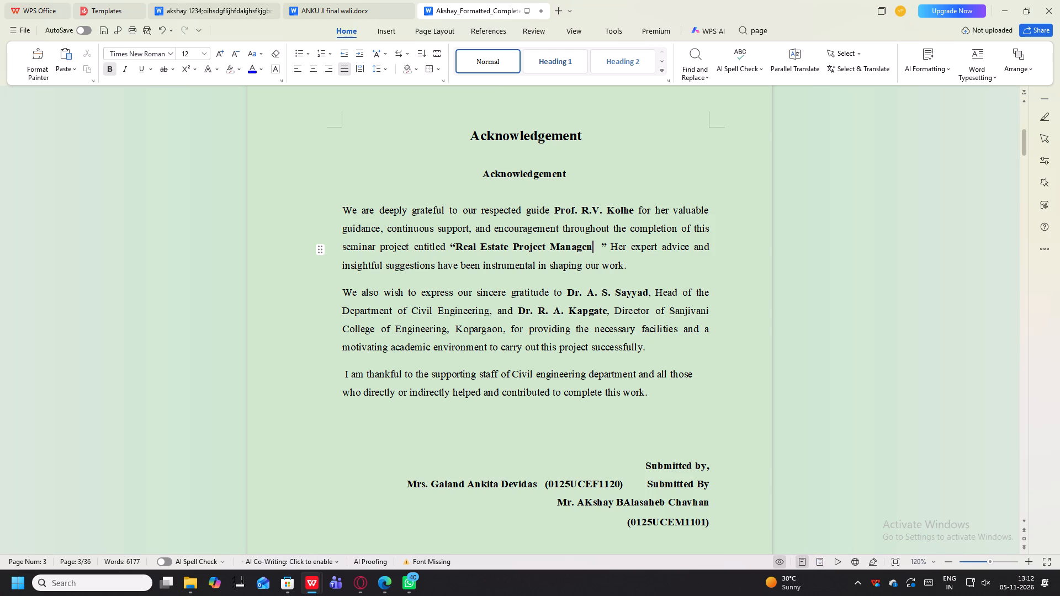
pyautogui.scroll(-1, 461, 340)
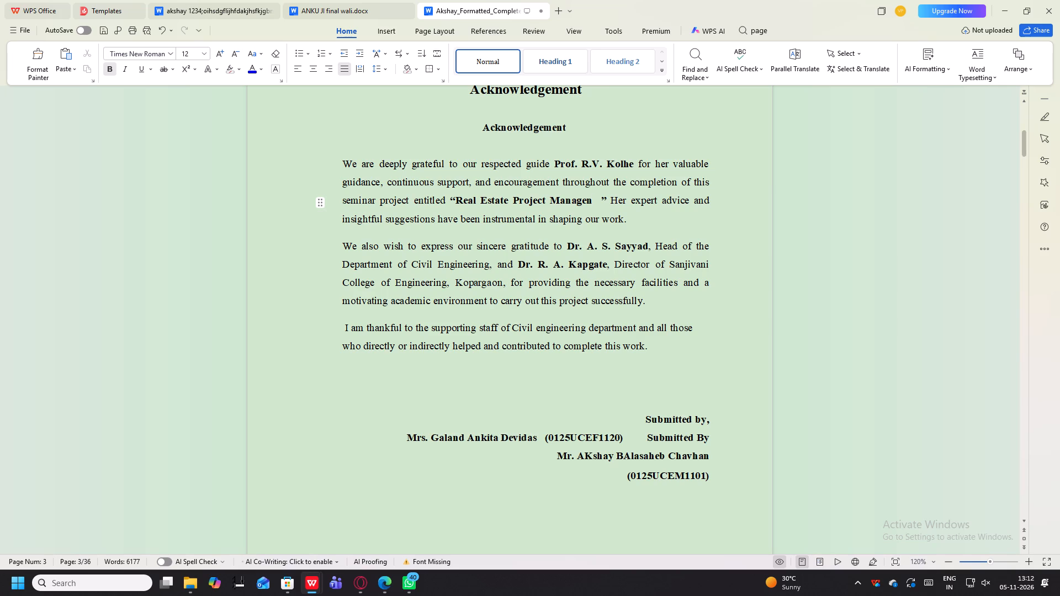
pyautogui.moveTo(730, 440); pyautogui.dragTo(671, 438)
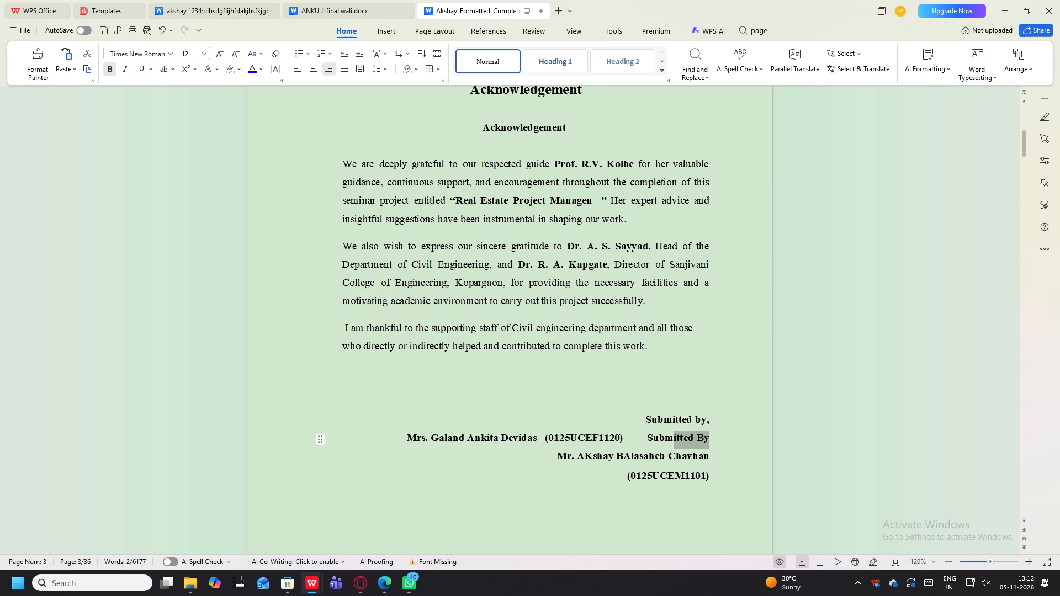
pyautogui.moveTo(671, 438); pyautogui.dragTo(665, 438)
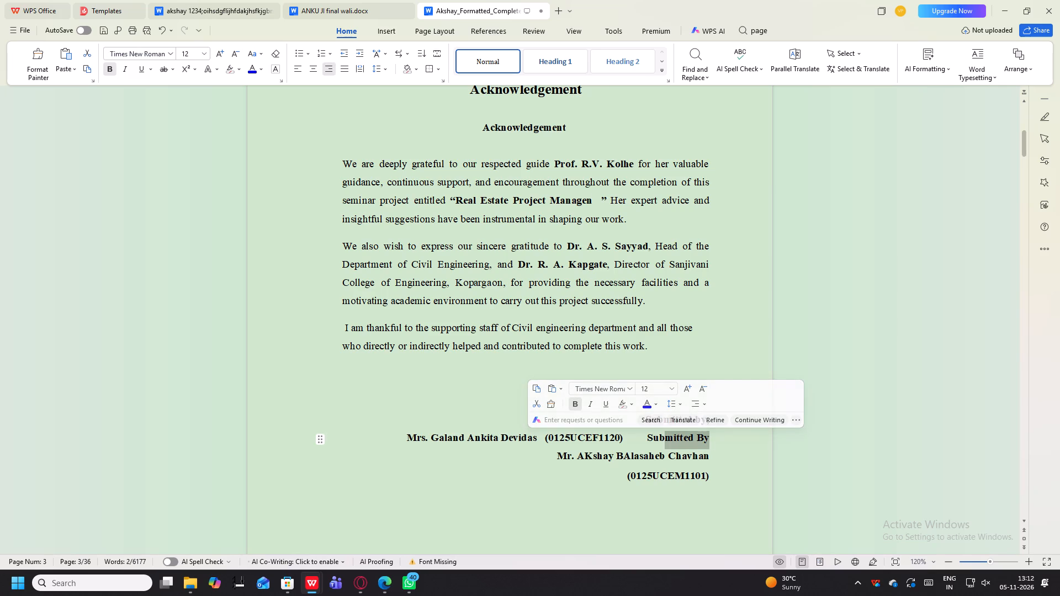
pyautogui.moveTo(624, 449); pyautogui.dragTo(395, 440)
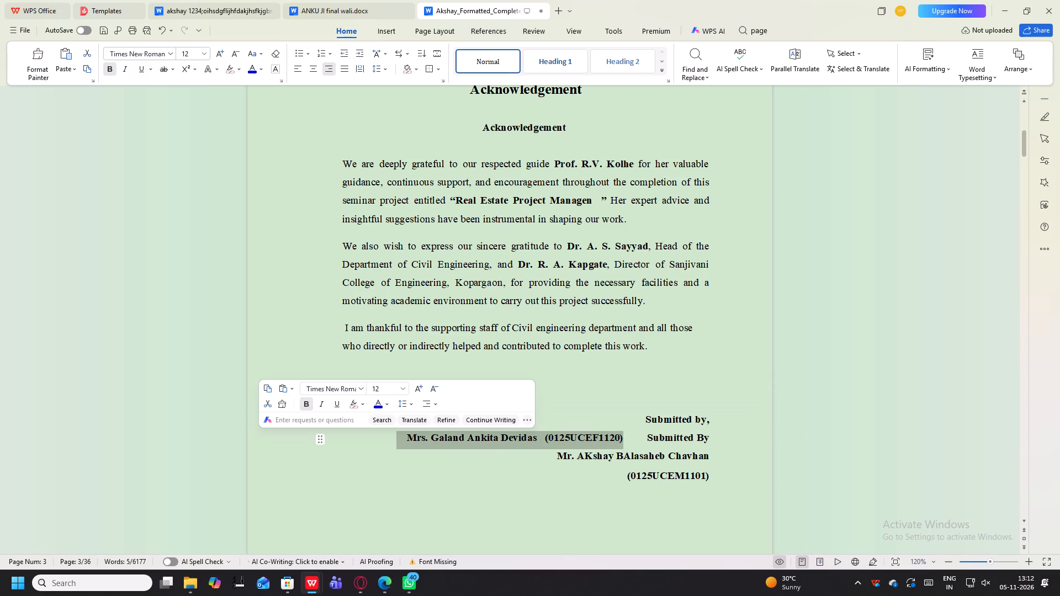
pyautogui.press('BackSpace')
pyautogui.moveTo(724, 420); pyautogui.dragTo(637, 423)
pyautogui.press('BackSpace')
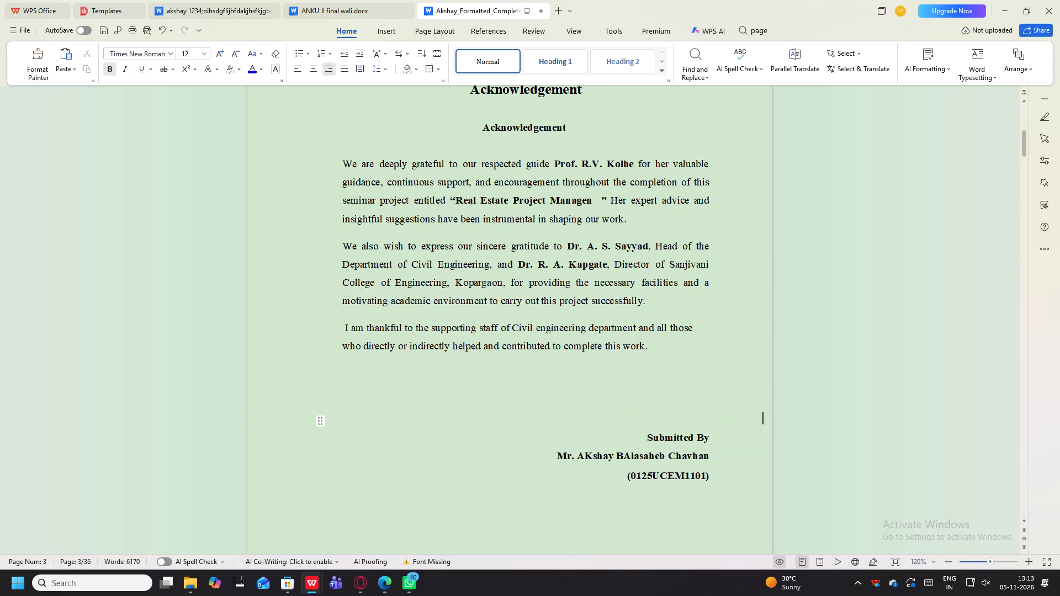
# Review the Abstract page and the start of the CONTENTS table.
pyautogui.scroll(-13, 659, 416)
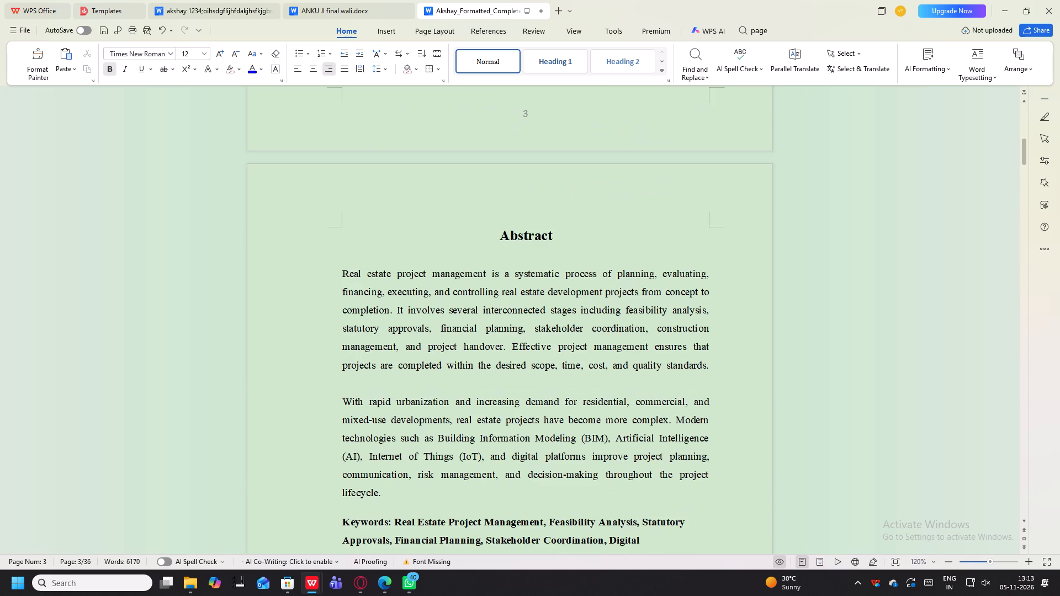
pyautogui.scroll(-2, 659, 416)
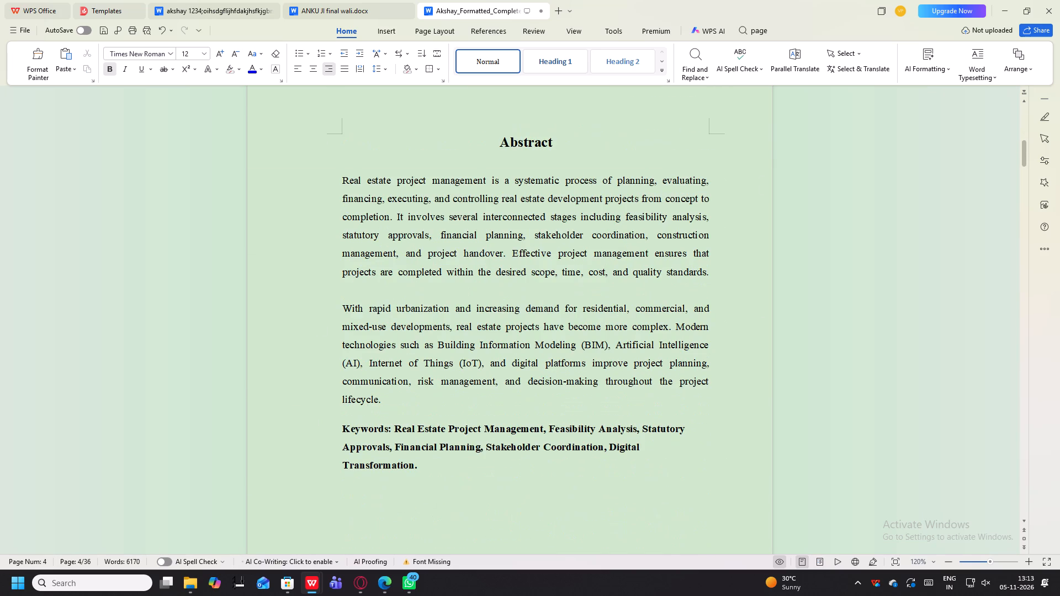
pyautogui.scroll(-4, 471, 423)
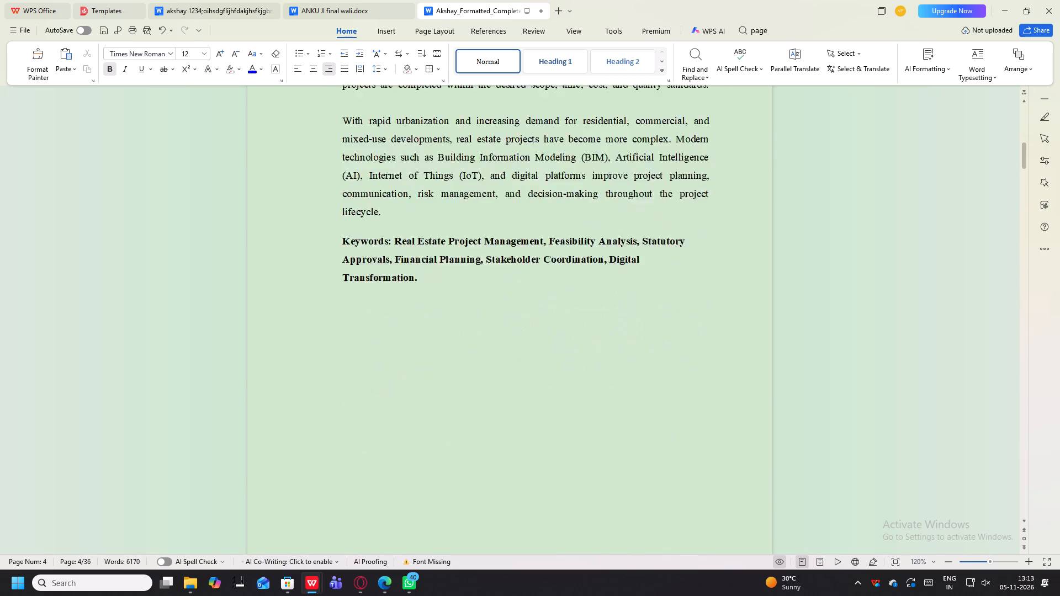
pyautogui.scroll(-14, 471, 423)
pyautogui.scroll(3, 471, 423)
pyautogui.scroll(-2, 471, 423)
pyautogui.scroll(1, 471, 423)
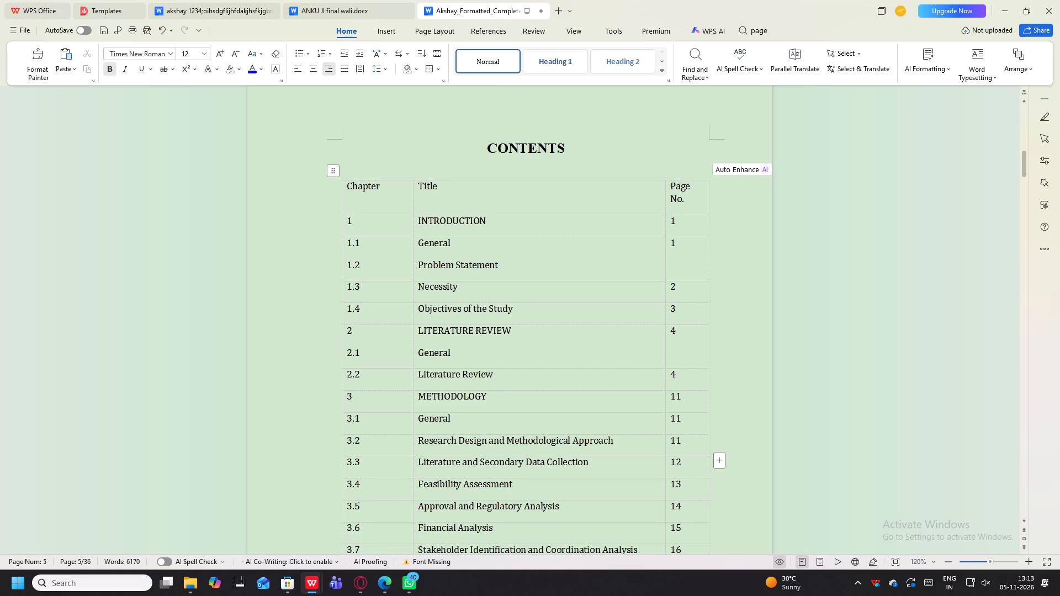
# Add a row below 5.2 Limitations at the end of the CONTENTS table, with the title "Referance".
pyautogui.scroll(-16, 435, 237)
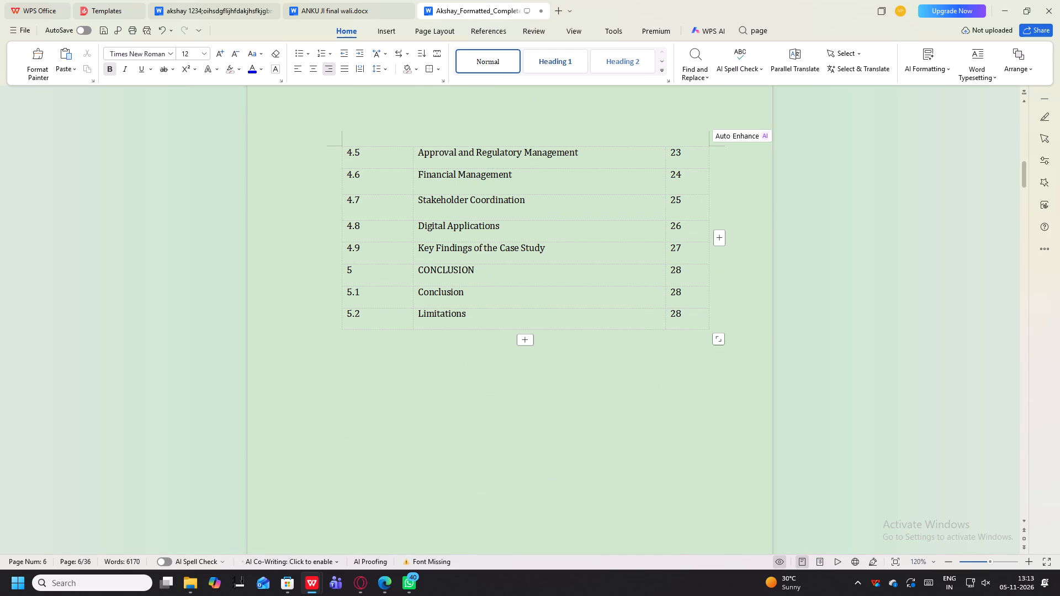
pyautogui.click(353, 332)
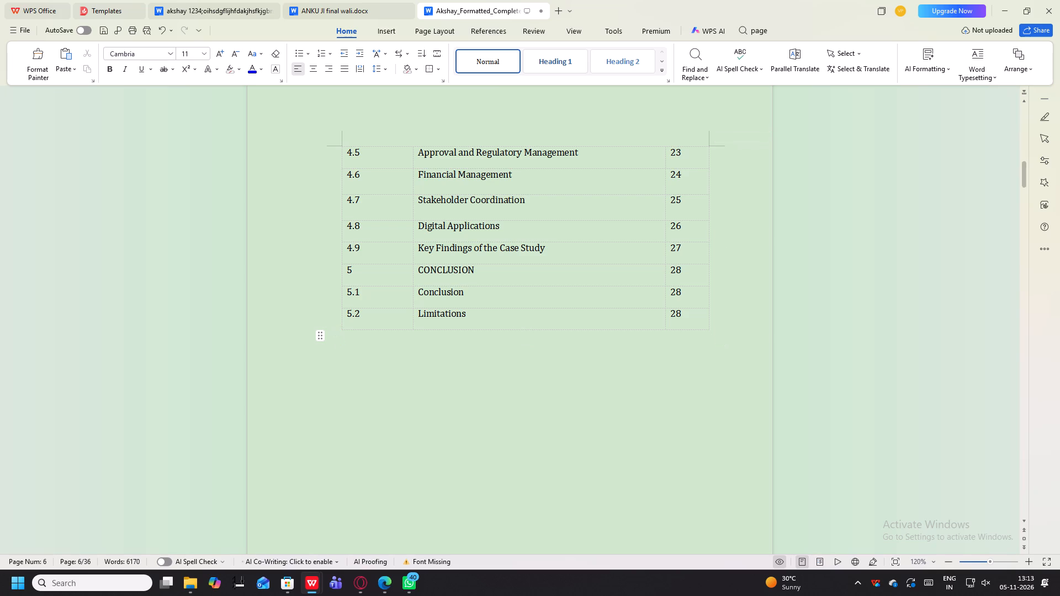
pyautogui.click(351, 328)
pyautogui.click(361, 321)
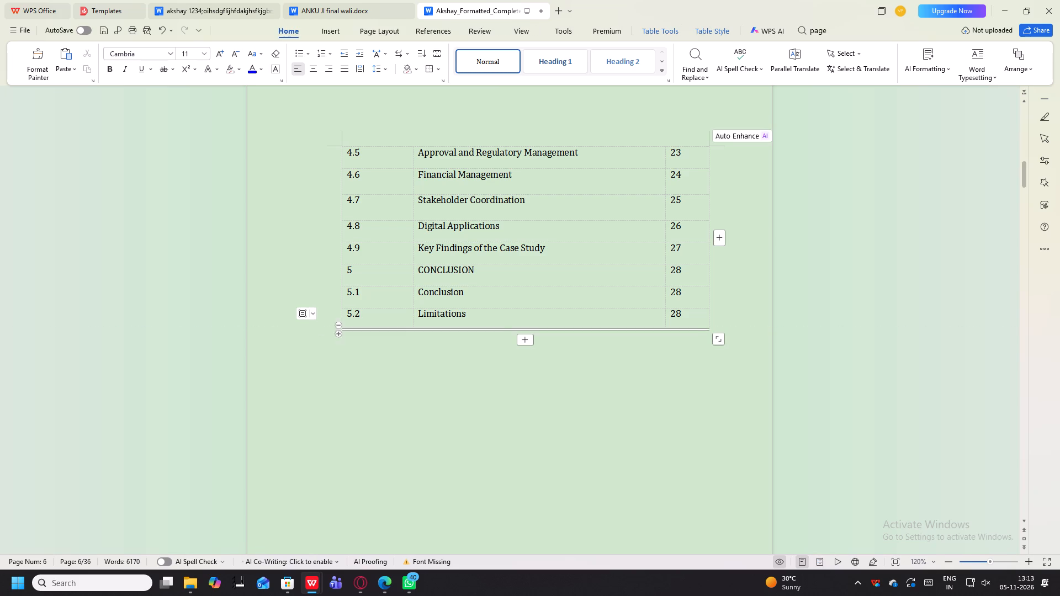
pyautogui.click(365, 316)
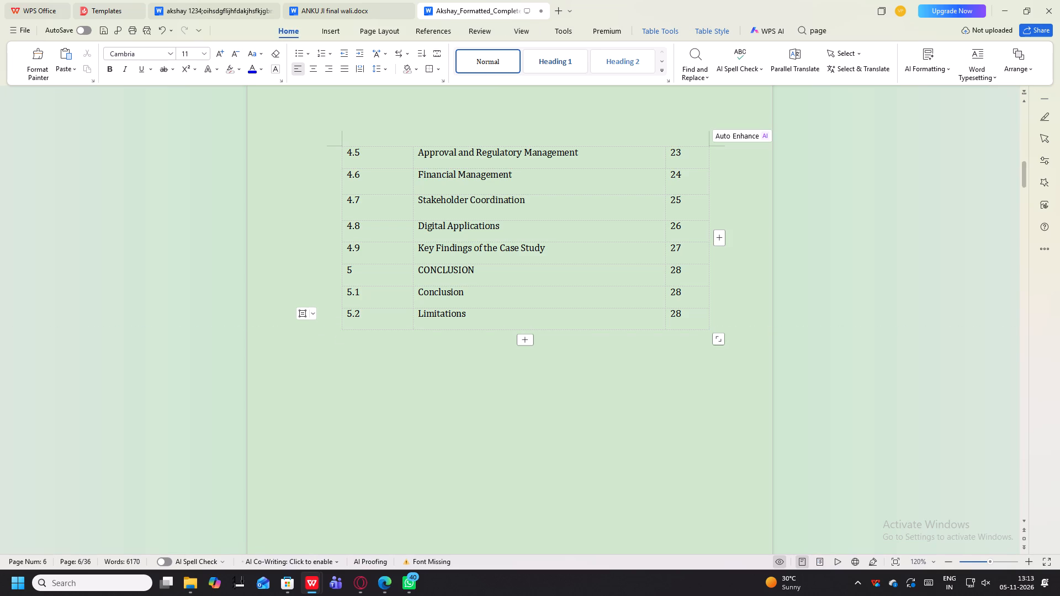
pyautogui.click(367, 305)
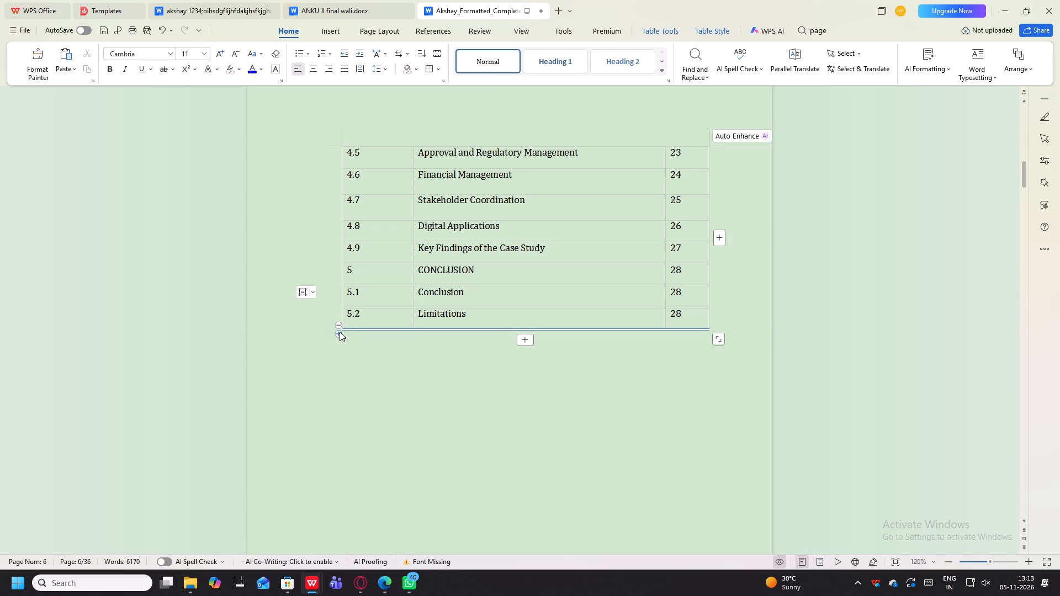
pyautogui.click(340, 332)
pyautogui.click(426, 343)
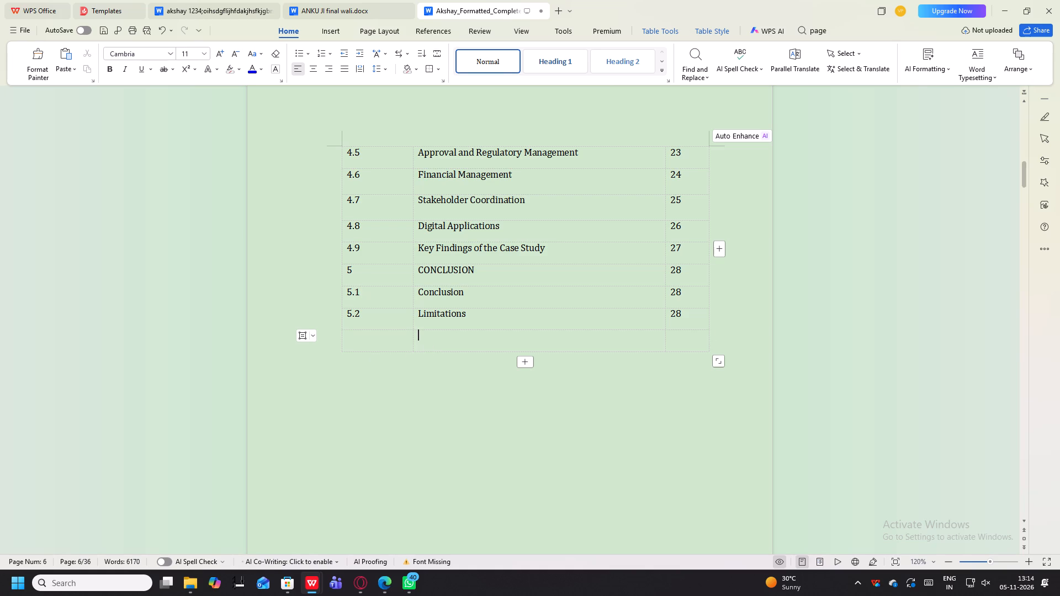
pyautogui.write('Refe')
pyautogui.write('rance')
# Examine the report's closing pages, and the front pages from the title page through the CONTENTS table to Chapter 1.
pyautogui.moveTo(1022, 176); pyautogui.dragTo(945, 535)
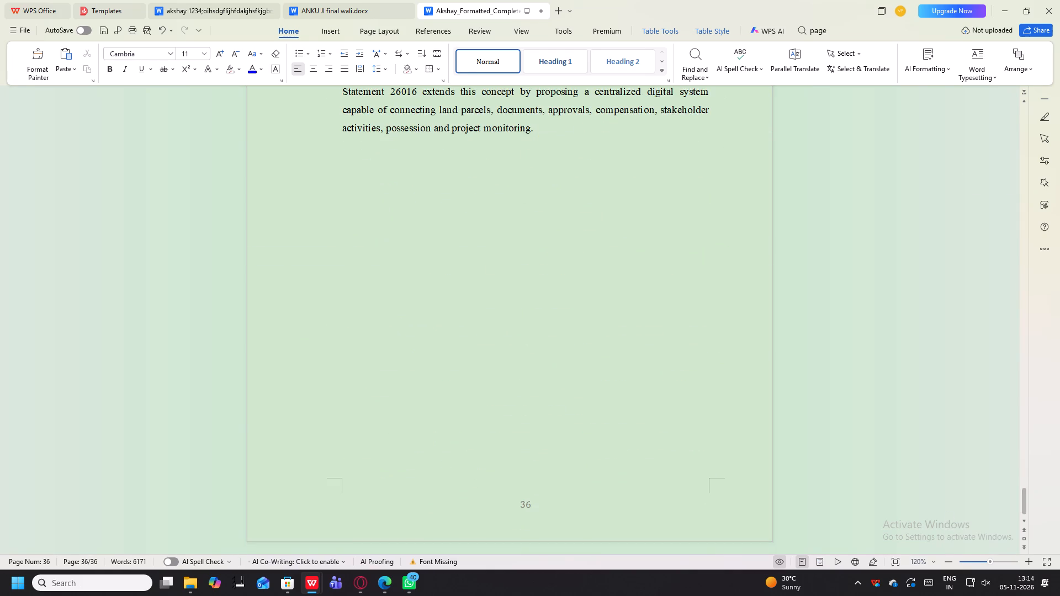
pyautogui.scroll(7, 863, 390)
pyautogui.scroll(20, 863, 390)
pyautogui.scroll(5, 863, 390)
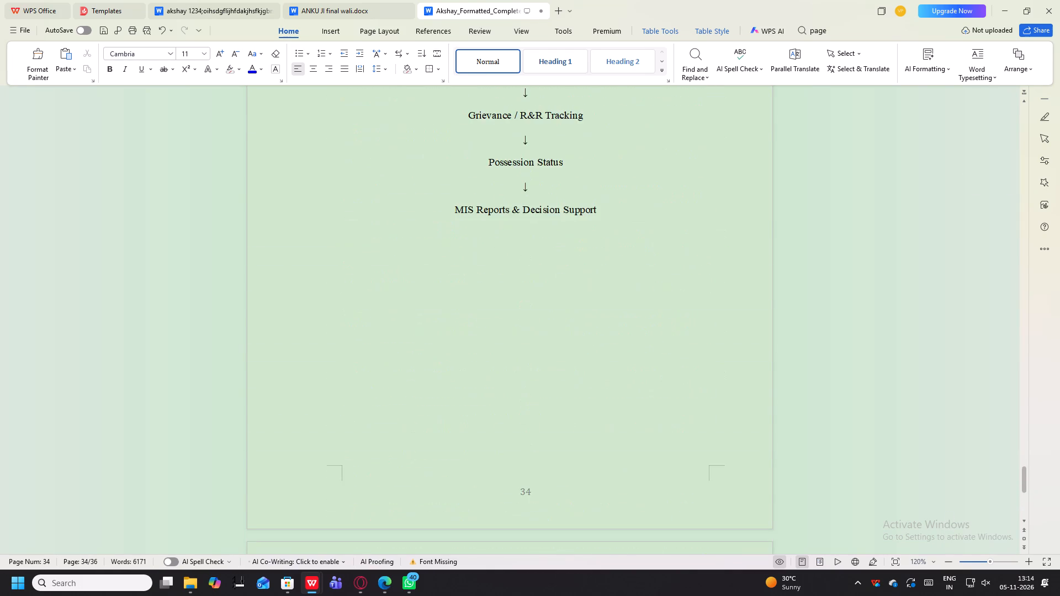
pyautogui.scroll(16, 863, 390)
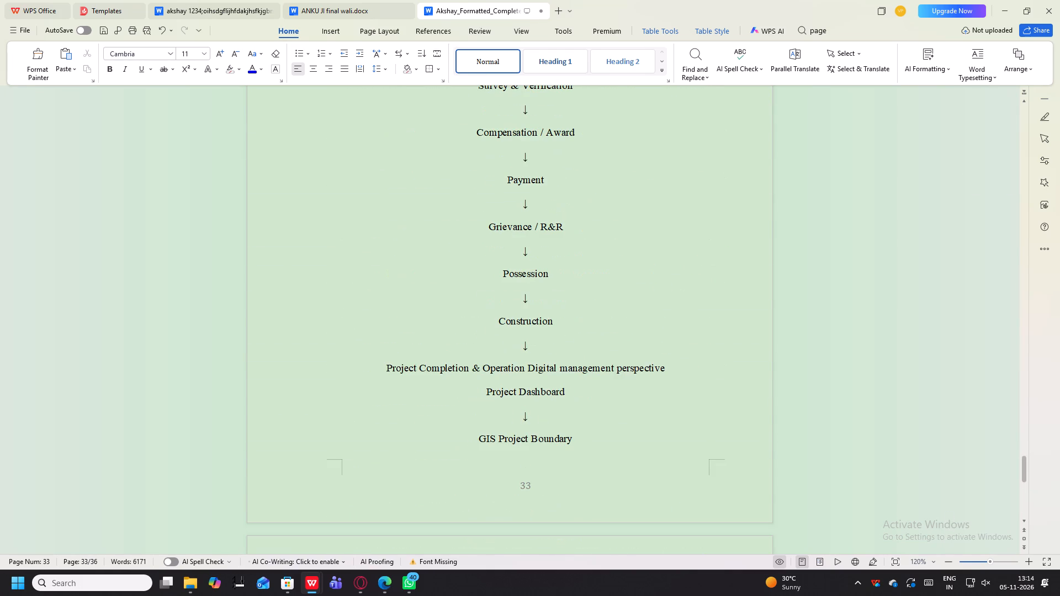
pyautogui.moveTo(1024, 475); pyautogui.dragTo(1022, 106)
pyautogui.scroll(-5, 669, 196)
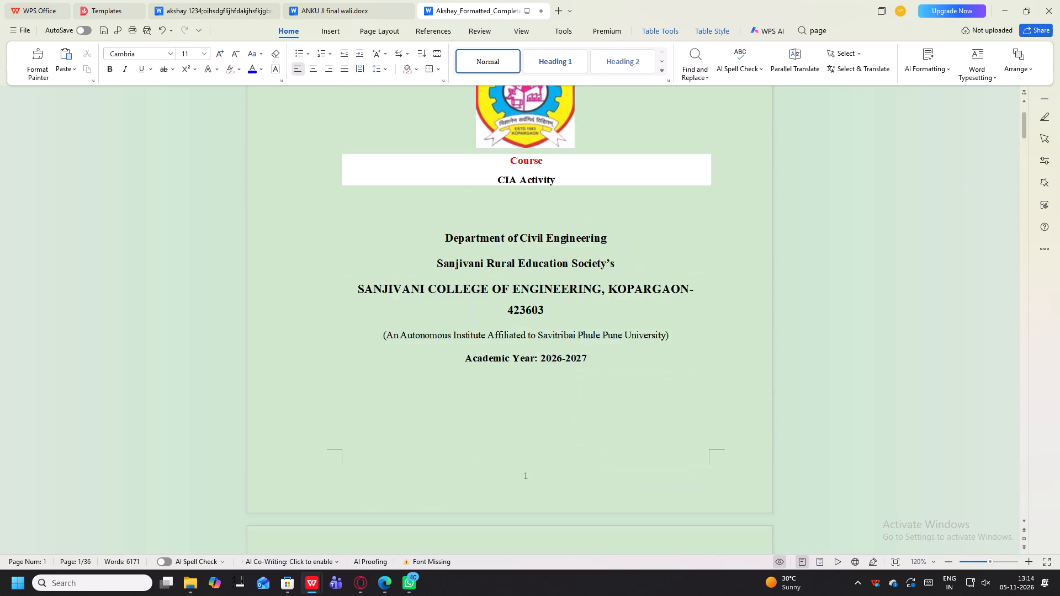
pyautogui.scroll(-18, 656, 250)
pyautogui.scroll(-12, 654, 250)
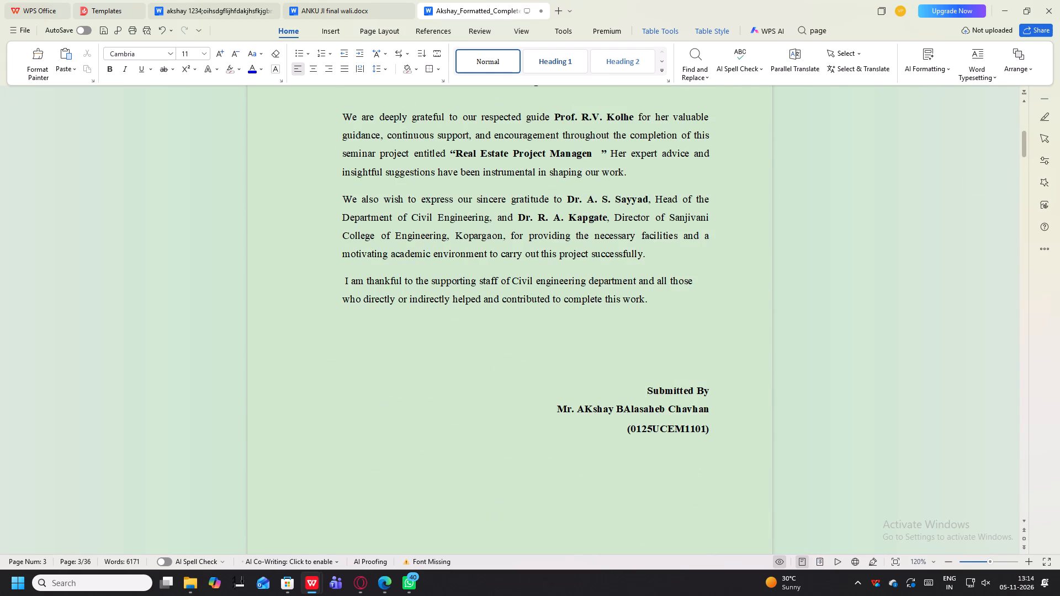
pyautogui.scroll(-13, 654, 250)
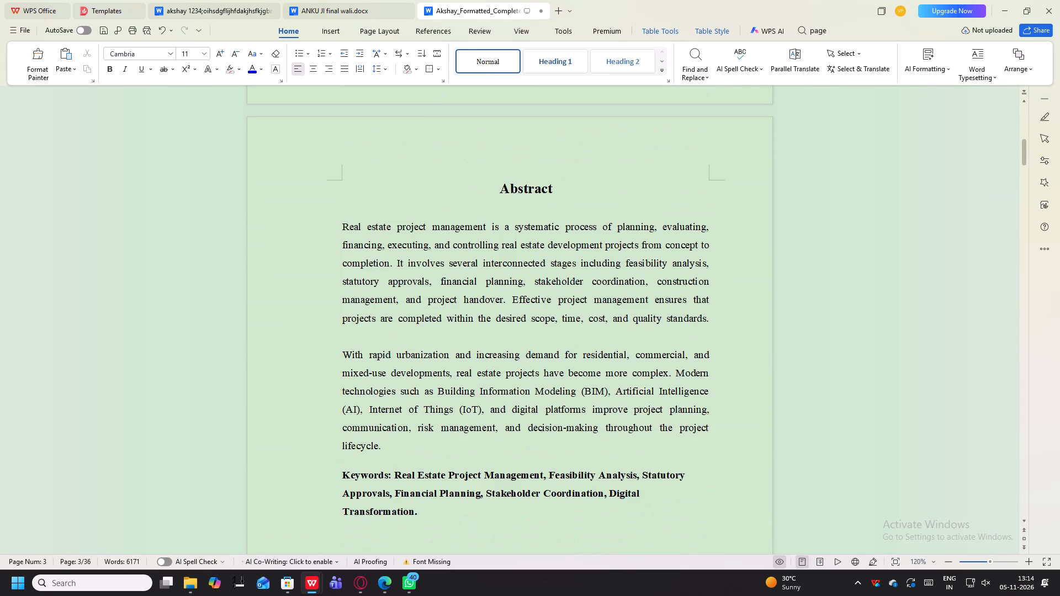
pyautogui.scroll(-19, 653, 250)
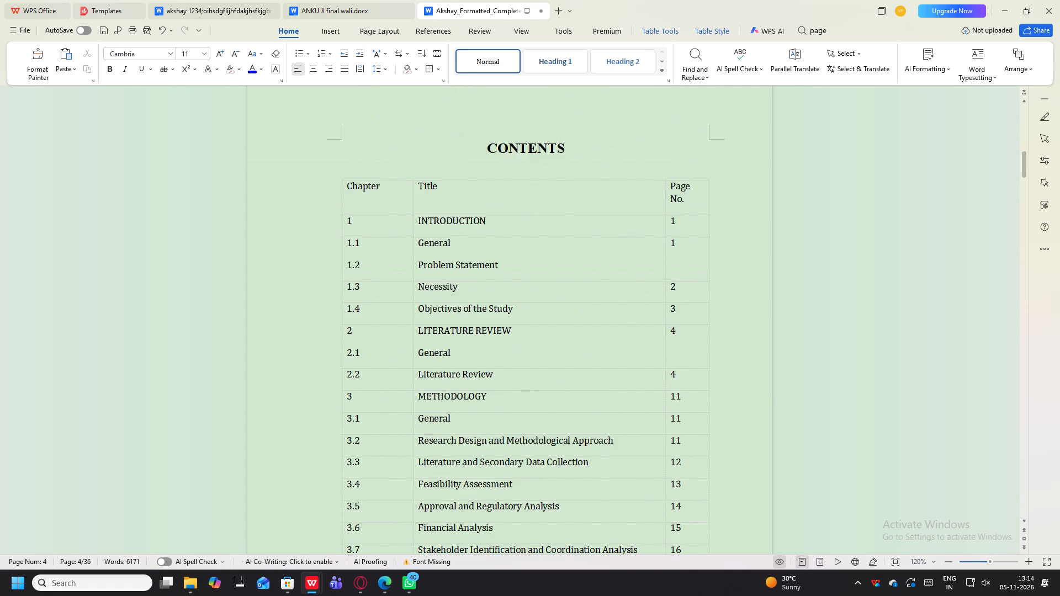
pyautogui.scroll(-7, 654, 251)
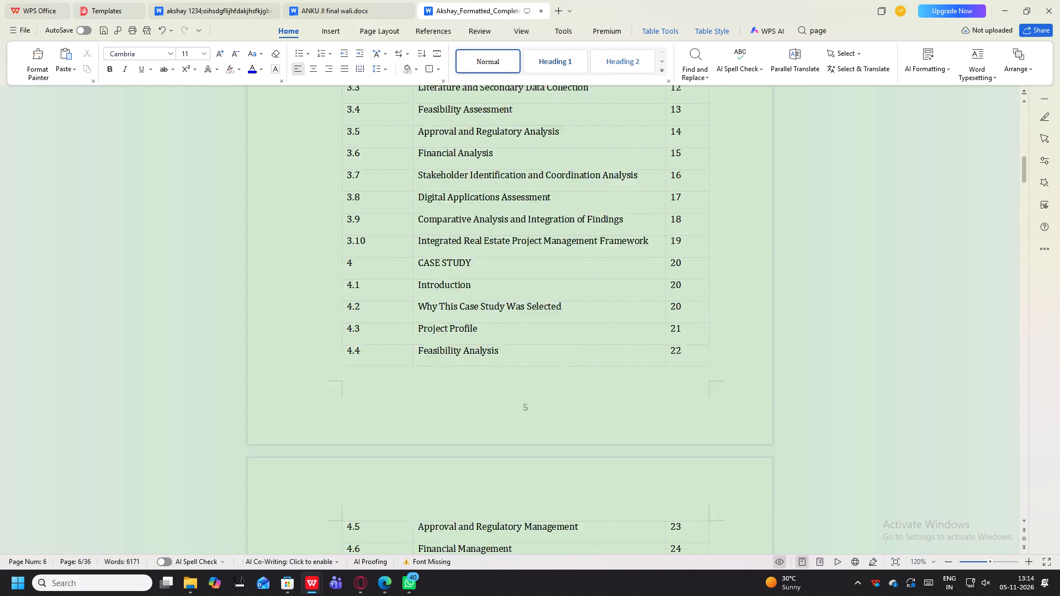
pyautogui.scroll(-15, 654, 251)
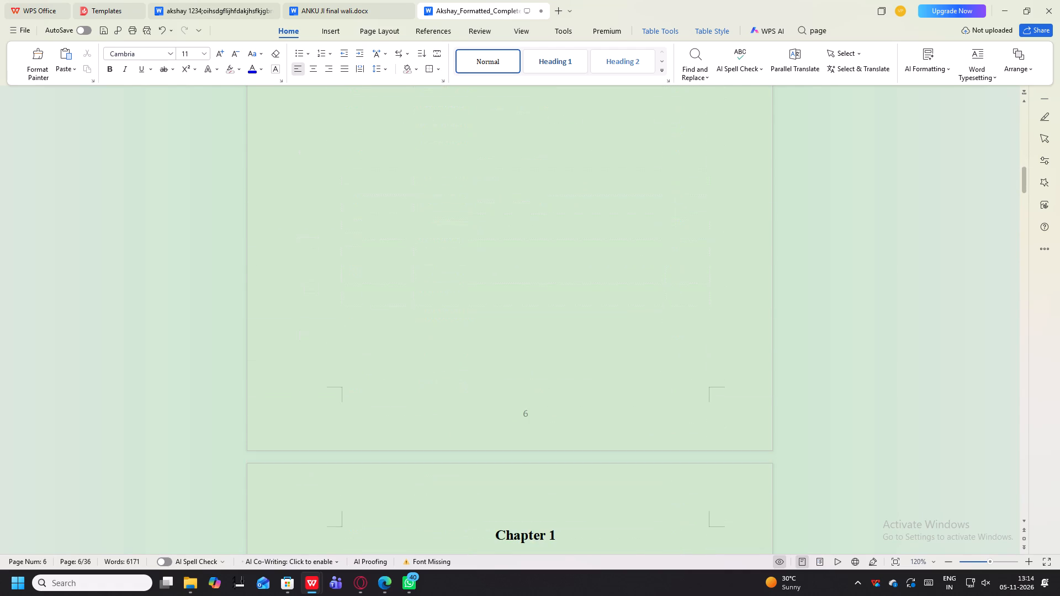
# Set the page numbers of INTRODUCTION and 1.1 General in the CONTENTS table to 7.
pyautogui.scroll(-15, 654, 251)
pyautogui.scroll(15, 654, 251)
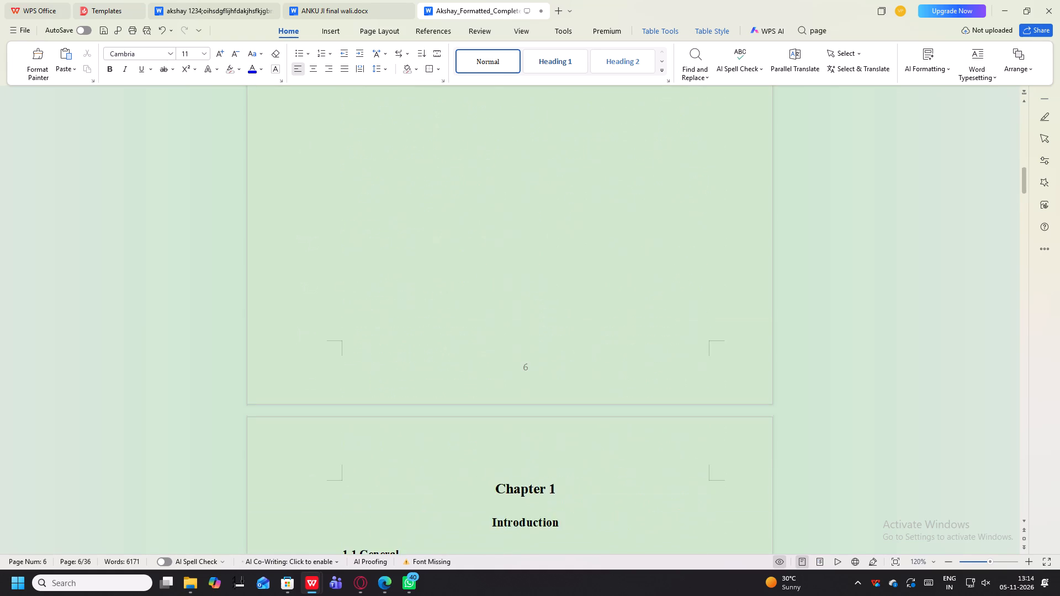
pyautogui.scroll(20, 654, 251)
pyautogui.scroll(5, 654, 251)
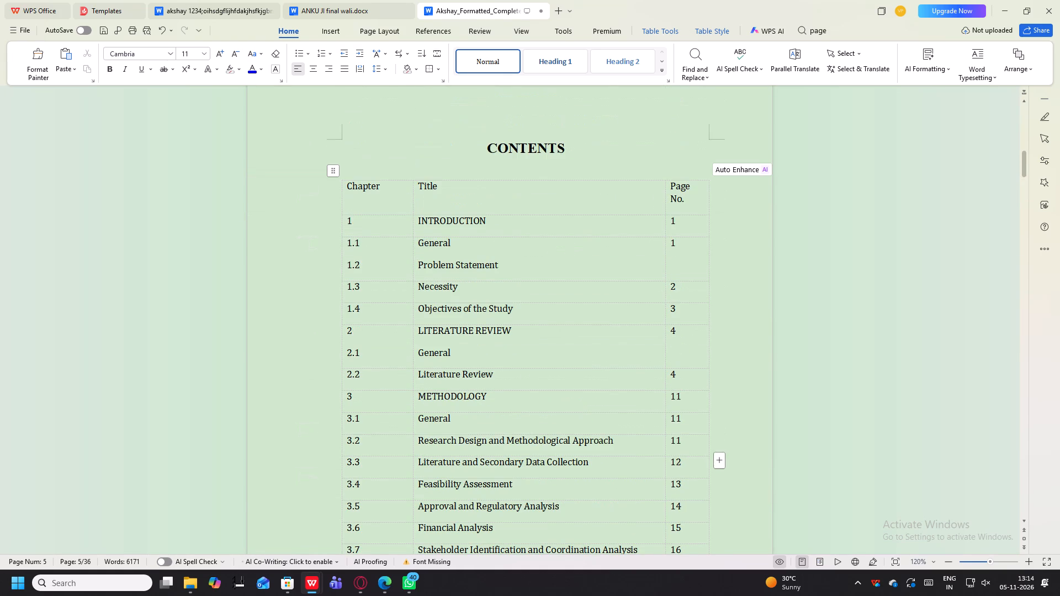
pyautogui.click(687, 227)
pyautogui.press('BackSpace')
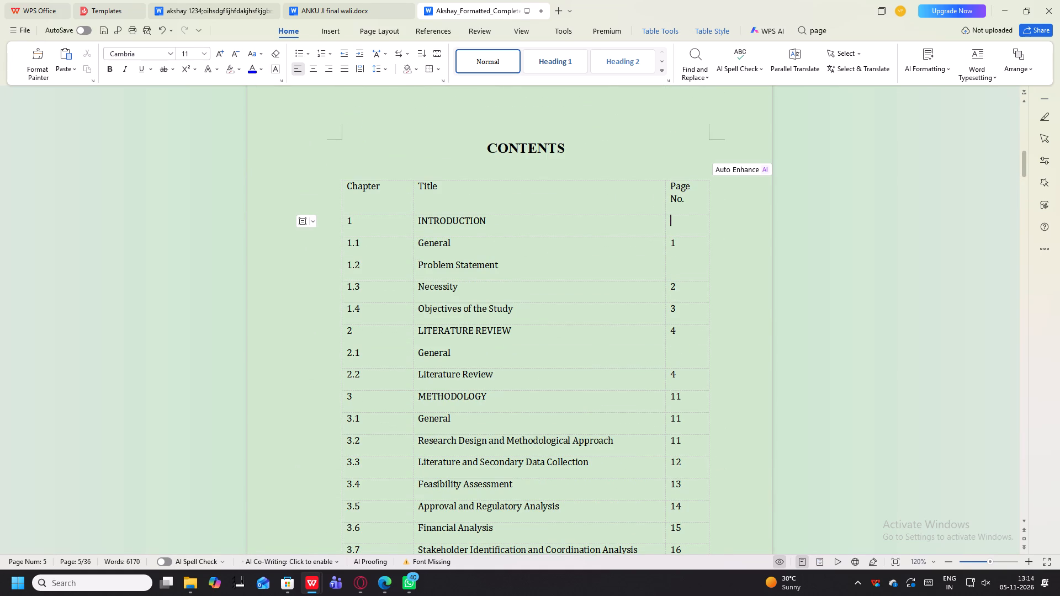
pyautogui.press('7')
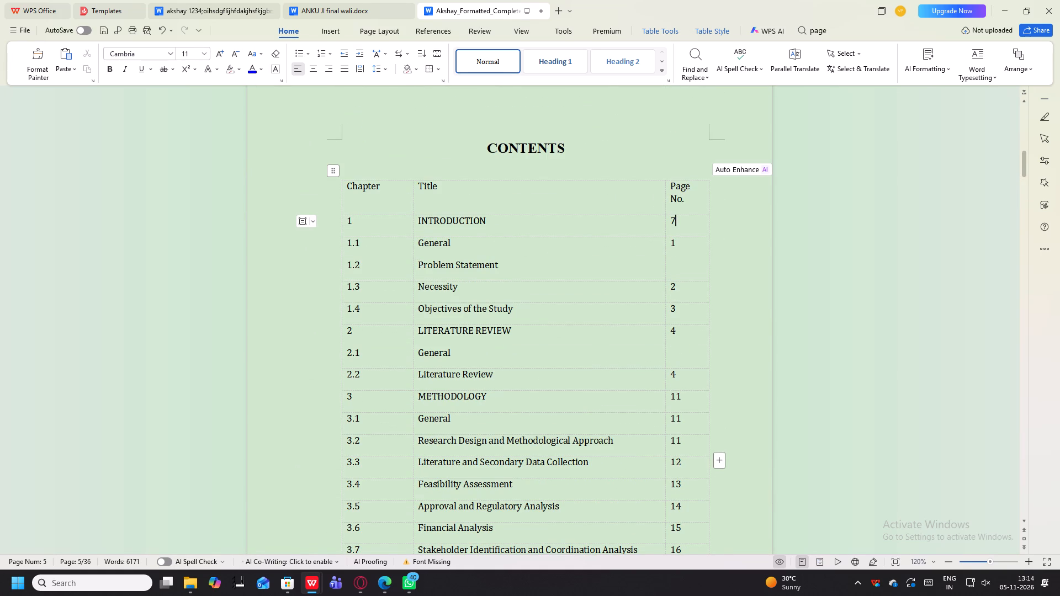
pyautogui.click(676, 241)
pyautogui.press('BackSpace')
pyautogui.press('7')
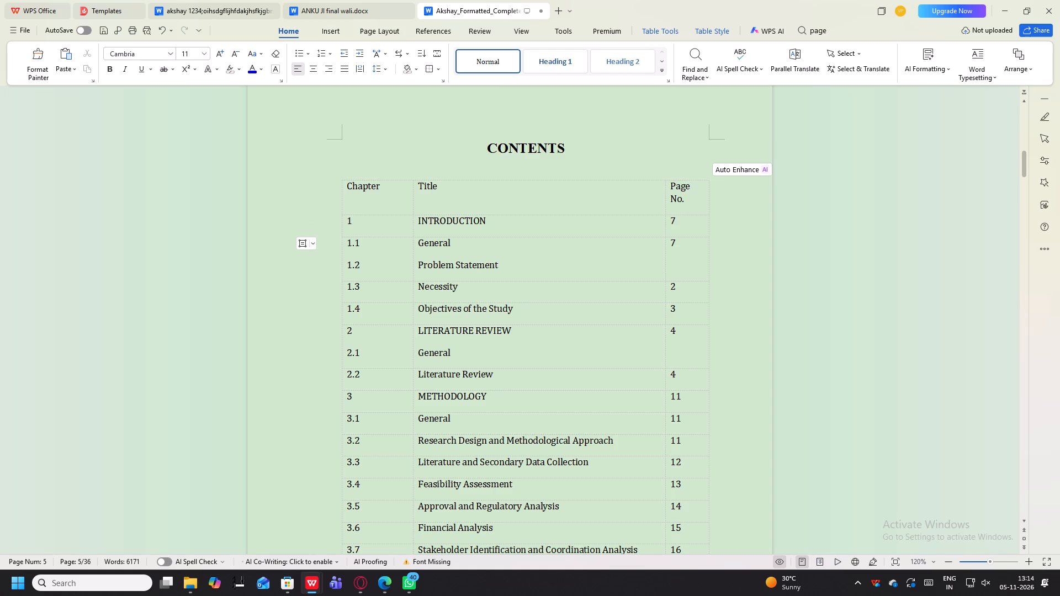
# Examine Chapter 1 to see on which pages sections 1.1 General to 1.4 Objectives of the Study start.
pyautogui.scroll(-20, 663, 249)
pyautogui.scroll(-12, 663, 249)
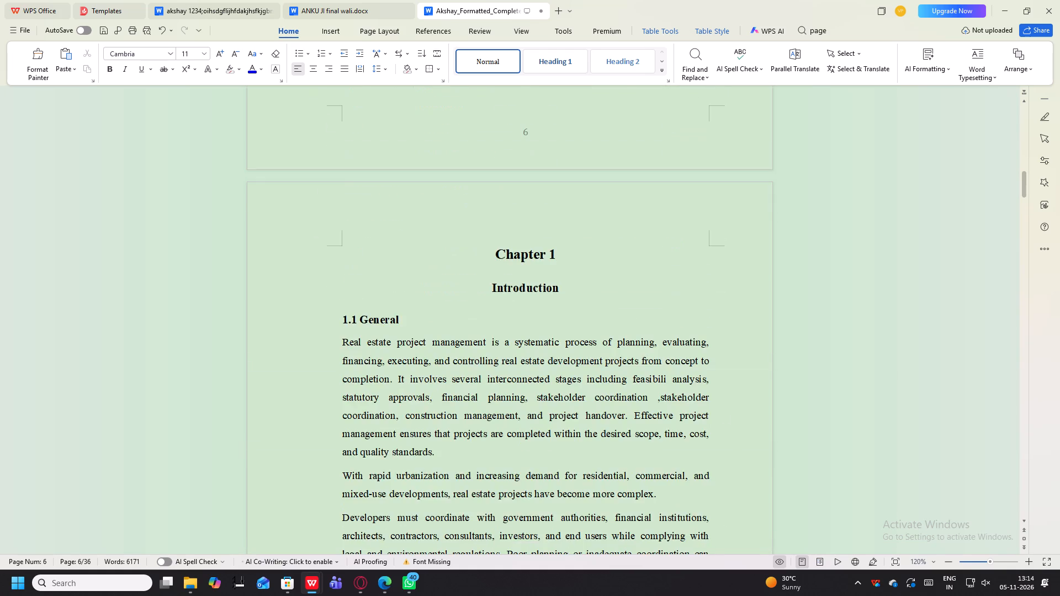
pyautogui.scroll(-18, 642, 252)
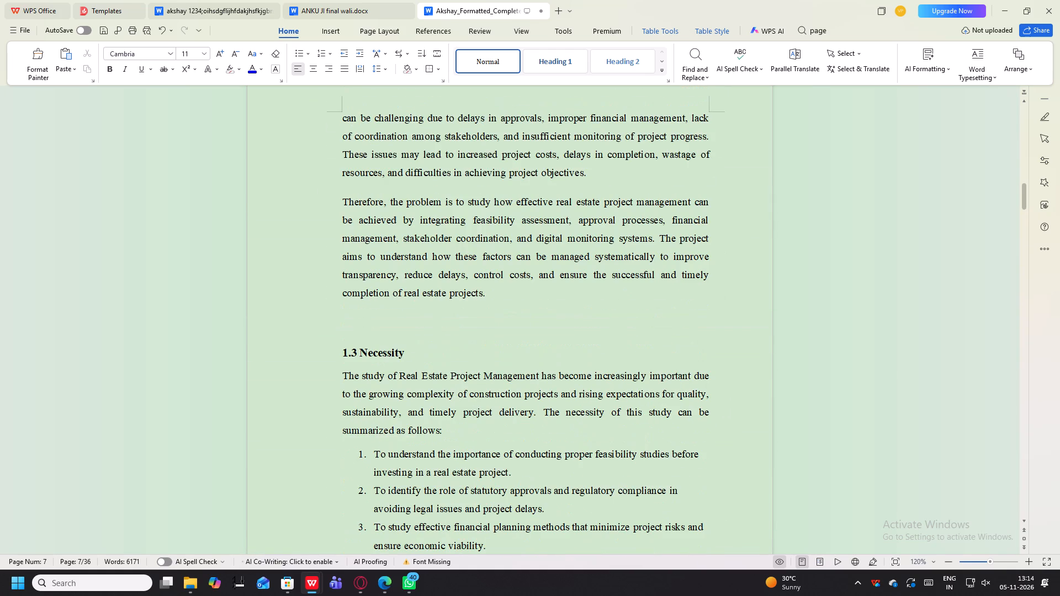
pyautogui.scroll(-13, 628, 256)
pyautogui.scroll(3, 628, 256)
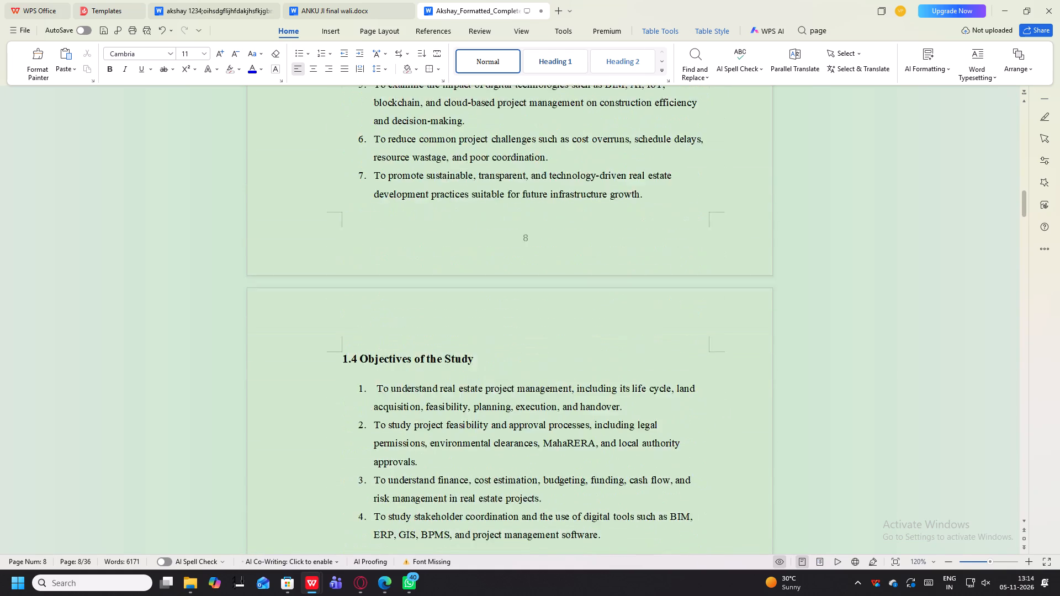
pyautogui.scroll(20, 628, 256)
pyautogui.scroll(4, 628, 256)
pyautogui.scroll(-7, 628, 256)
pyautogui.scroll(10, 626, 258)
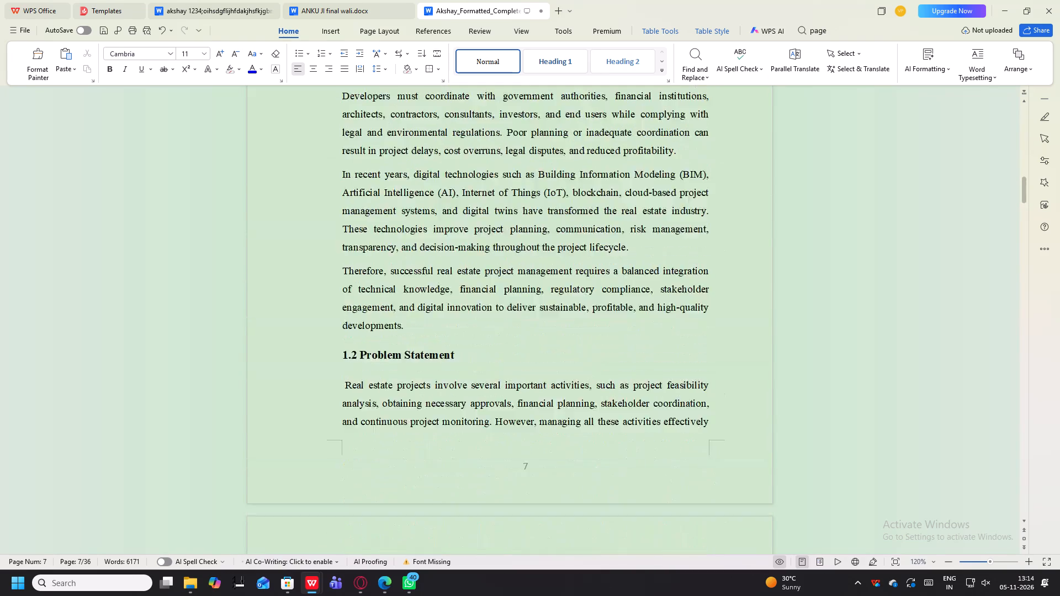
pyautogui.scroll(17, 626, 258)
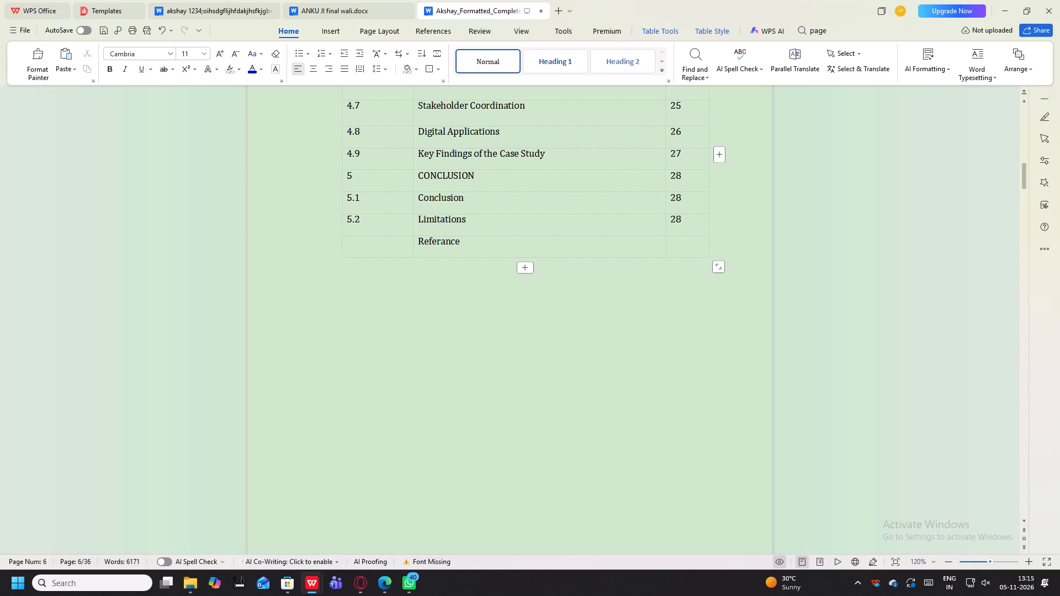
# Correct the title "Referance" in the last row of the CONTENTS table to "References".
pyautogui.click(441, 243)
pyautogui.write('en')
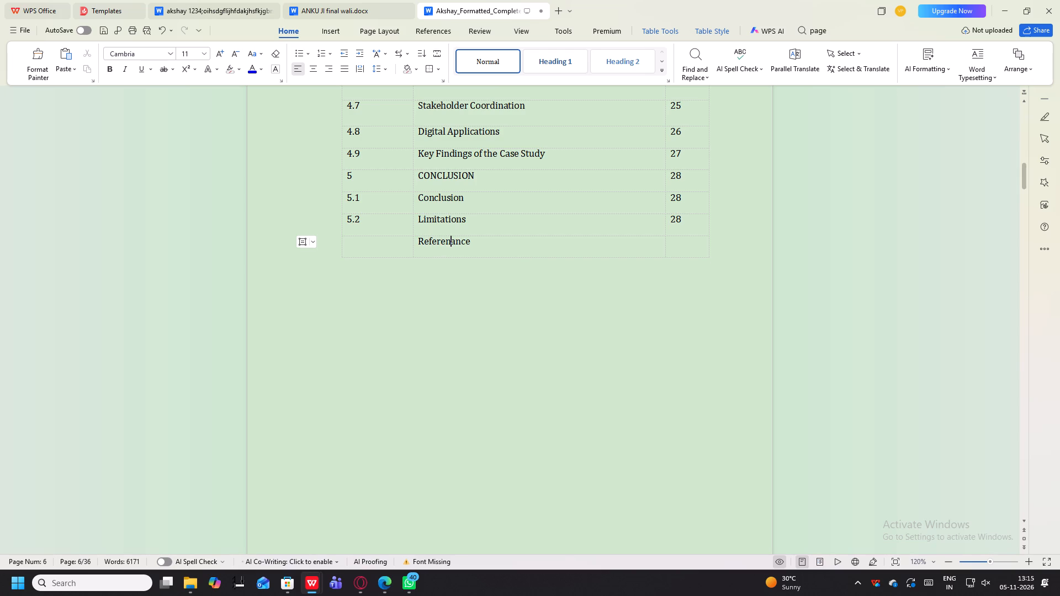
pyautogui.click(497, 234)
pyautogui.click(485, 242)
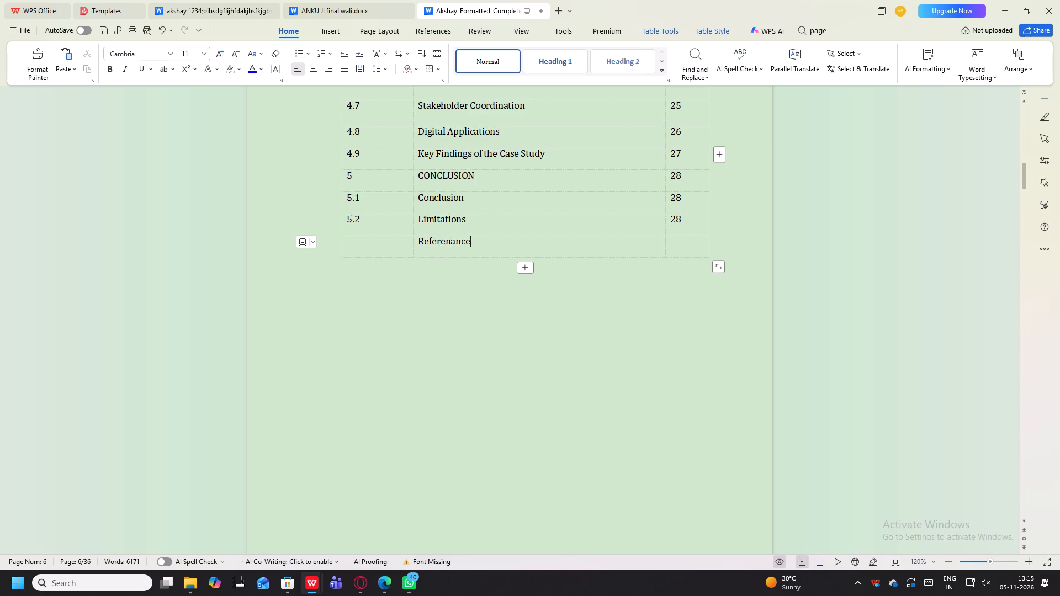
pyautogui.press('BackSpace')
pyautogui.press('BackSpace')
pyautogui.press('BackSpace')
pyautogui.press('BackSpace')
pyautogui.press('BackSpace')
pyautogui.press('BackSpace')
pyautogui.press('BackSpace')
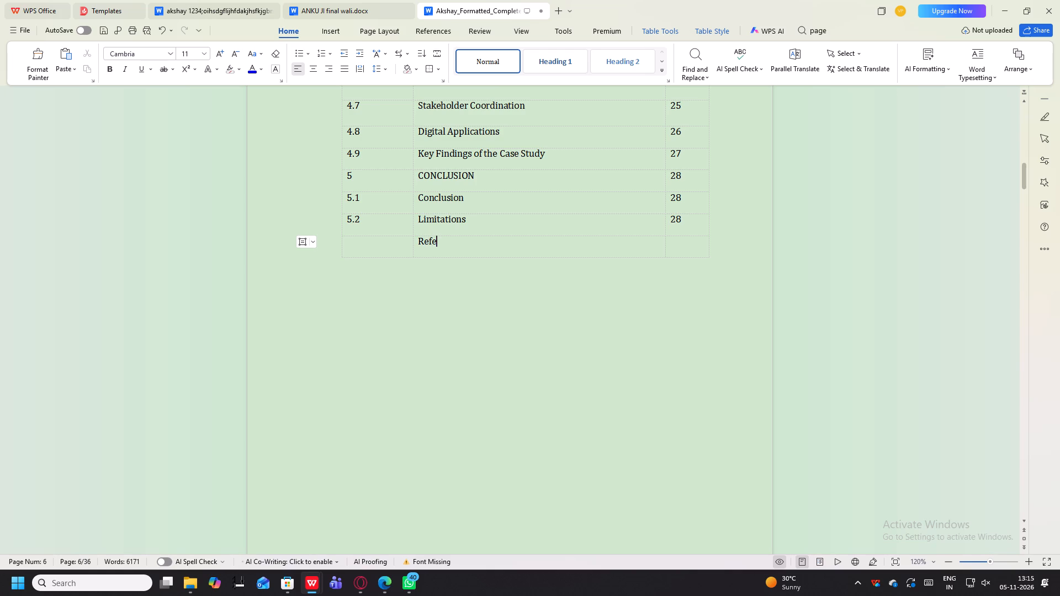
pyautogui.write('re')
pyautogui.write('nce')
pyautogui.press('s')
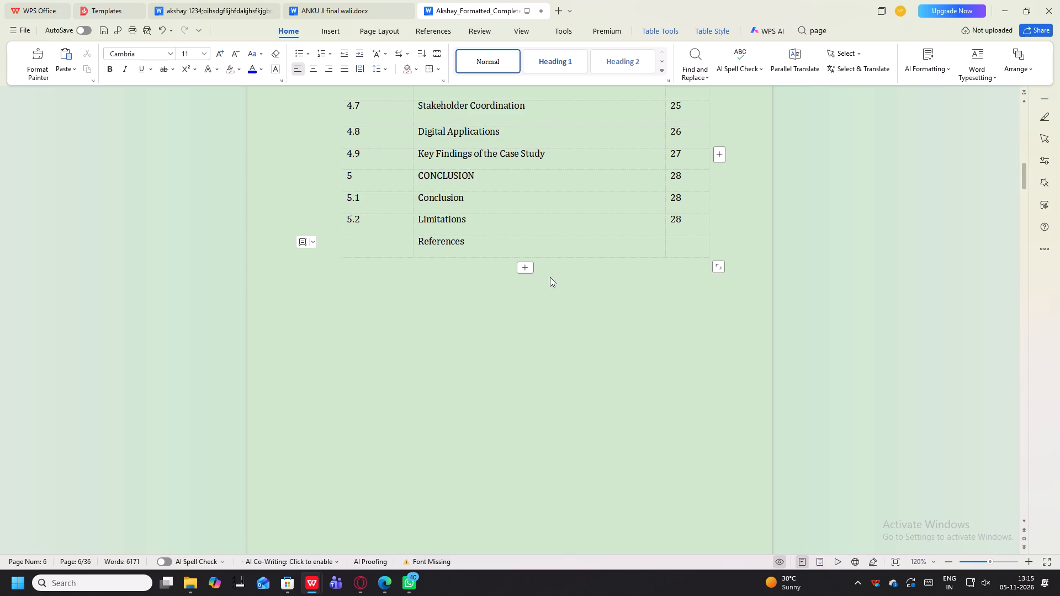
# Delete the empty line above the 1.3 Necessity heading in Chapter 1.
pyautogui.scroll(-18, 468, 245)
pyautogui.scroll(1, 468, 245)
pyautogui.scroll(-2, 468, 245)
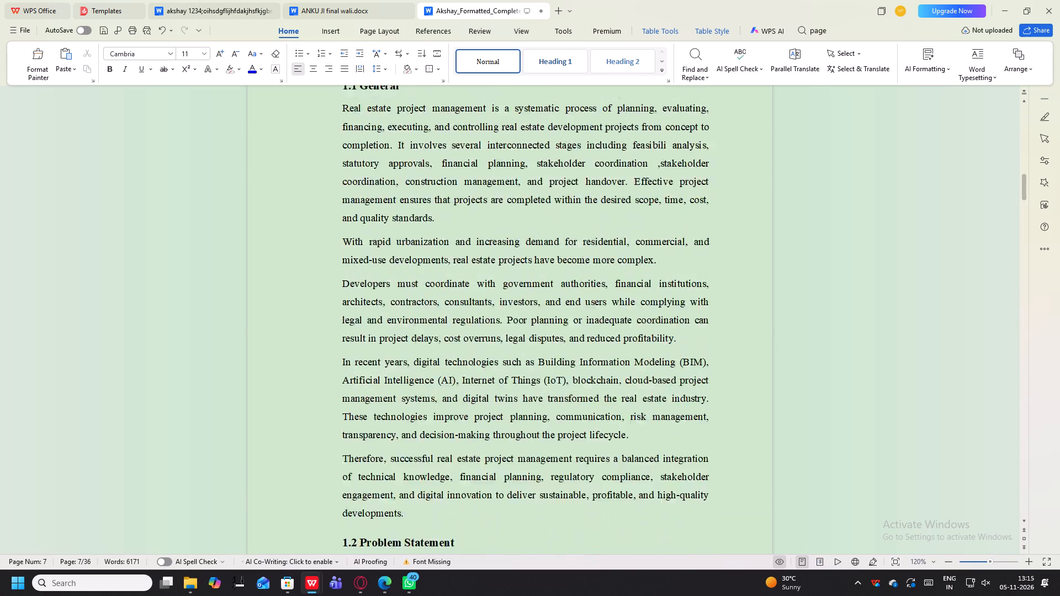
pyautogui.scroll(-20, 468, 245)
pyautogui.scroll(-11, 468, 245)
pyautogui.scroll(2, 479, 245)
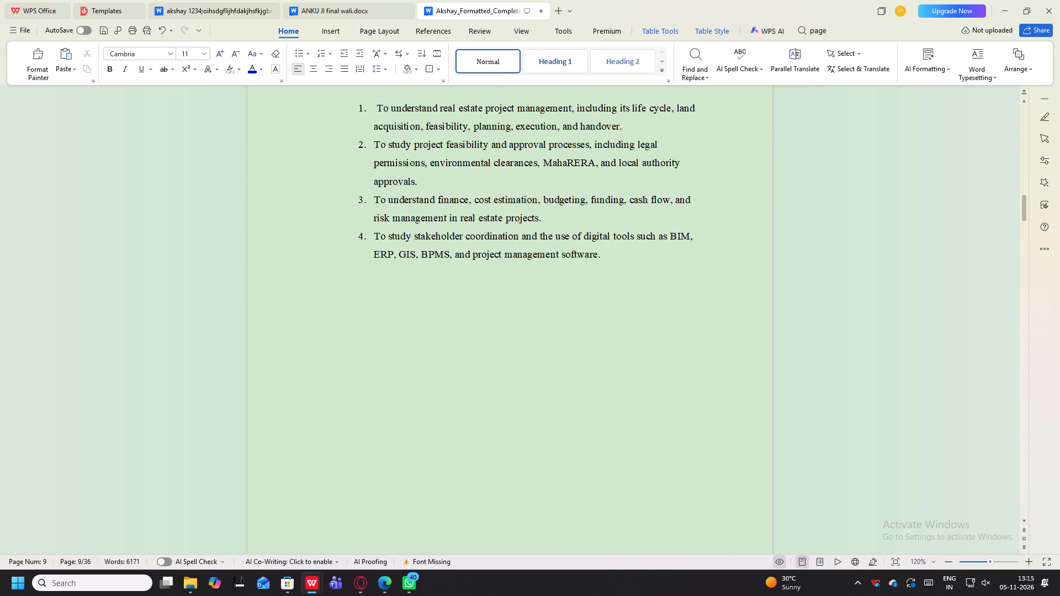
pyautogui.scroll(8, 479, 245)
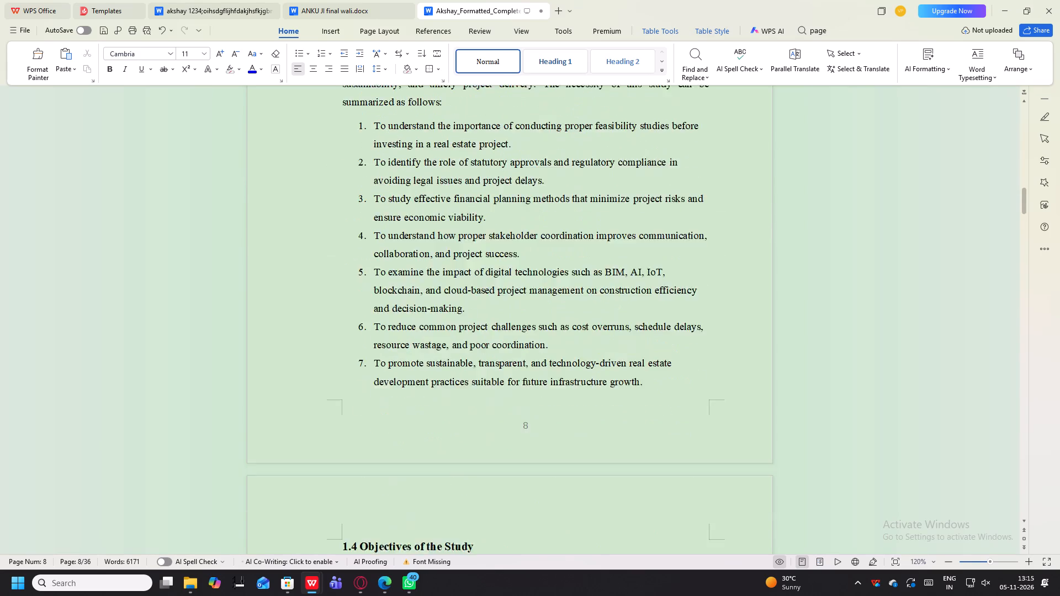
pyautogui.scroll(7, 455, 253)
pyautogui.click(367, 220)
pyautogui.click(354, 233)
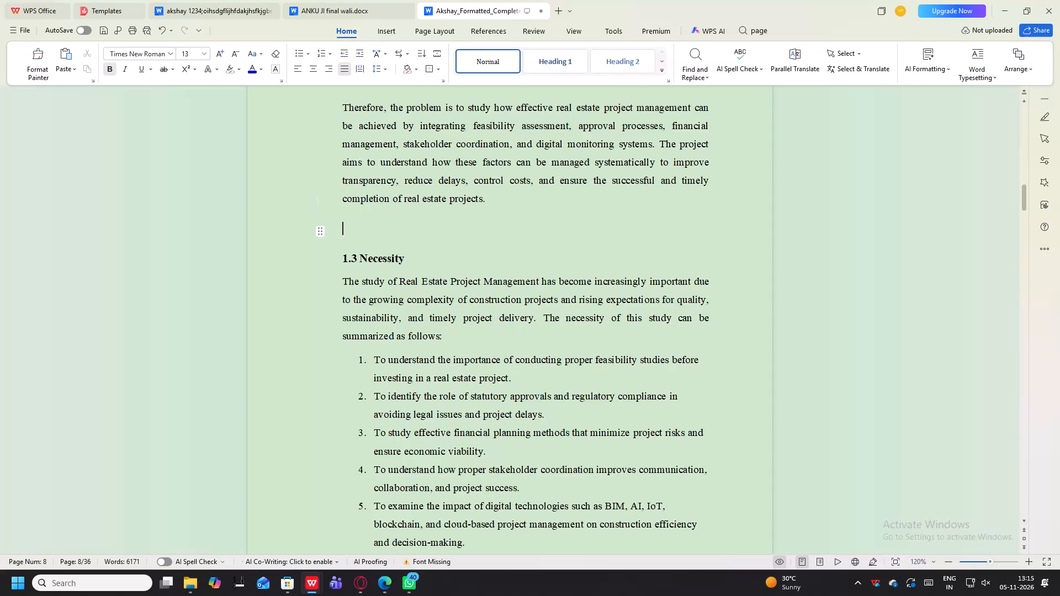
pyautogui.press('BackSpace')
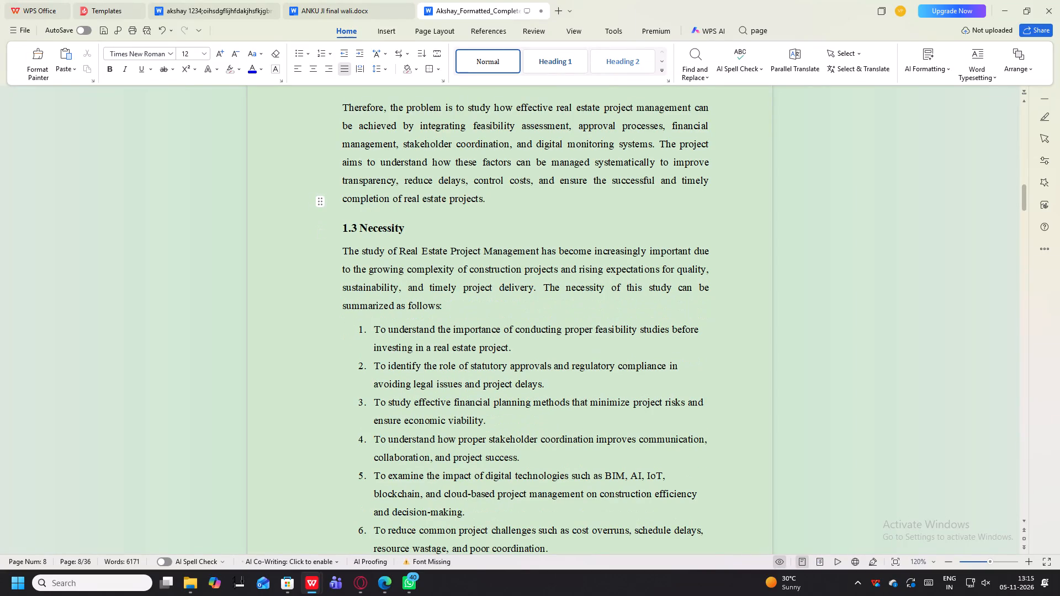
# Add an empty numbered item after item 7 of the Necessity list to push the 1.4 Objectives of the Study heading onto the next page.
pyautogui.scroll(-12, 425, 228)
pyautogui.scroll(3, 434, 226)
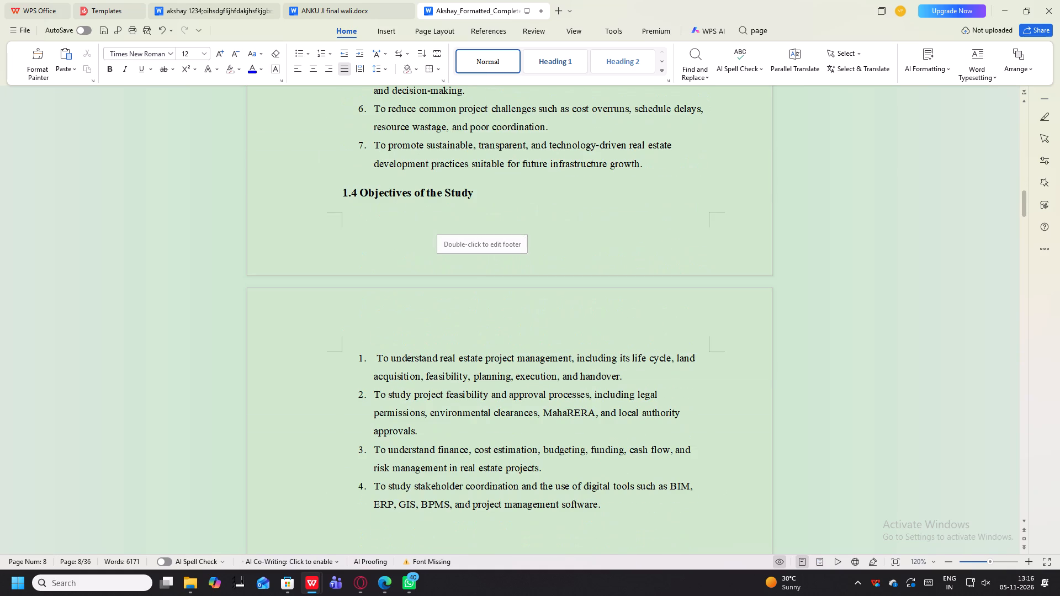
pyautogui.click(681, 157)
pyautogui.click(666, 163)
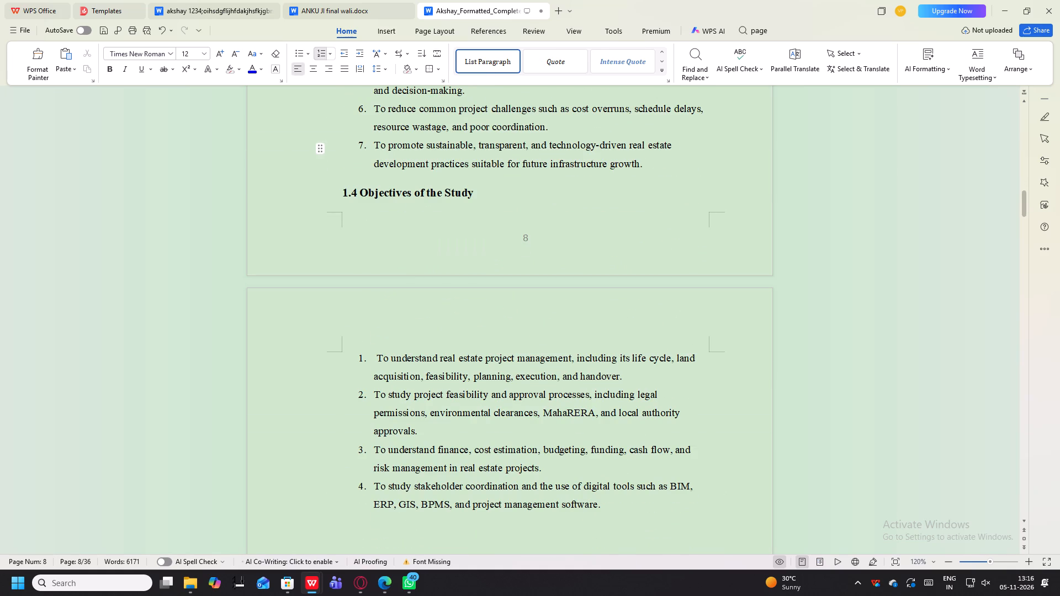
pyautogui.press('Return')
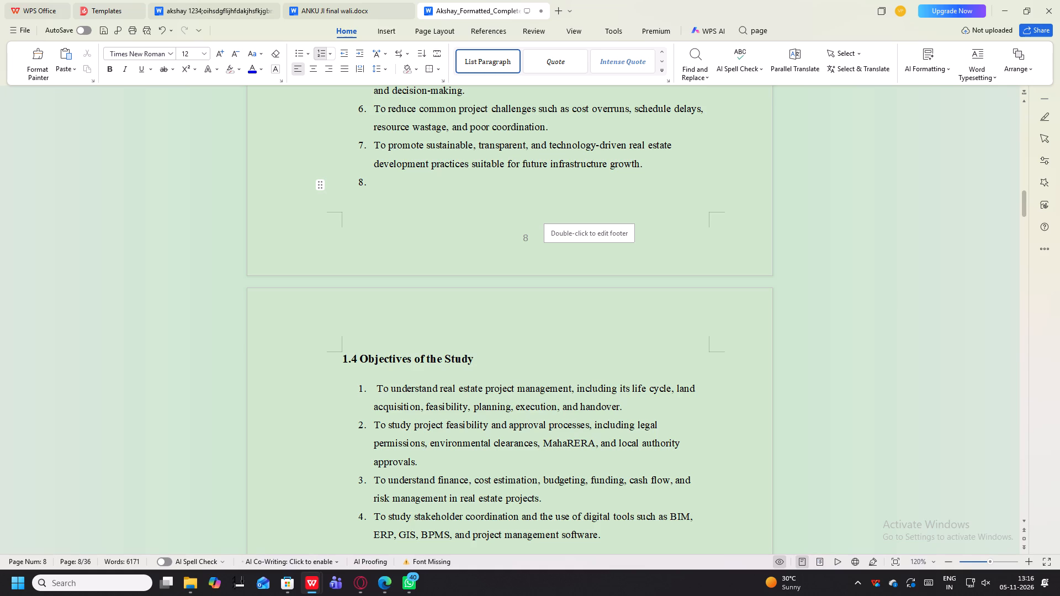
# Delete two empty lines at the bottom of page 9, before Chapter 2.
pyautogui.scroll(-14, 546, 263)
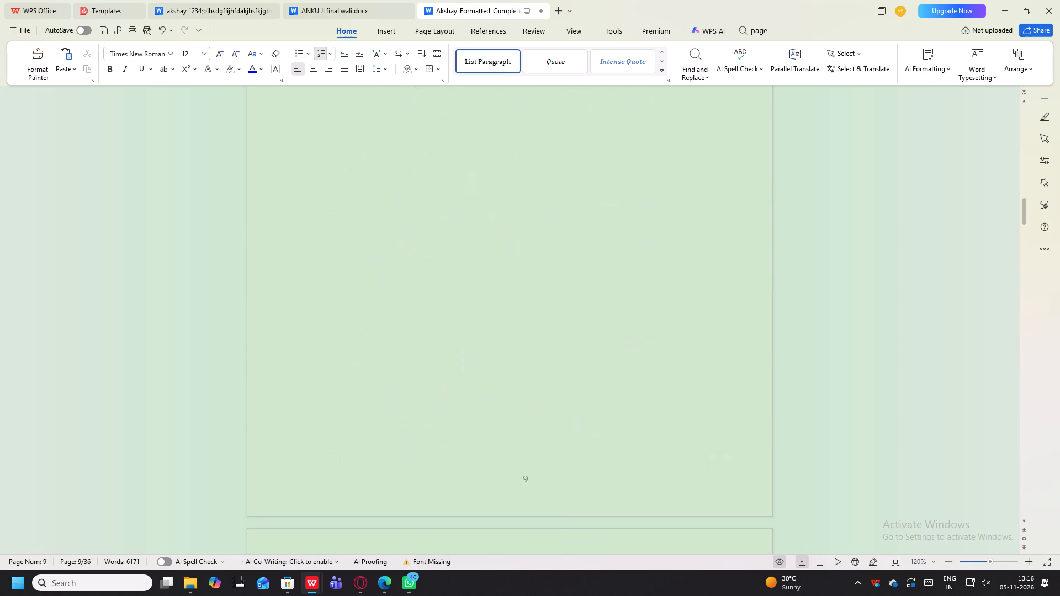
pyautogui.scroll(-3, 536, 346)
pyautogui.click(495, 324)
pyautogui.press('BackSpace')
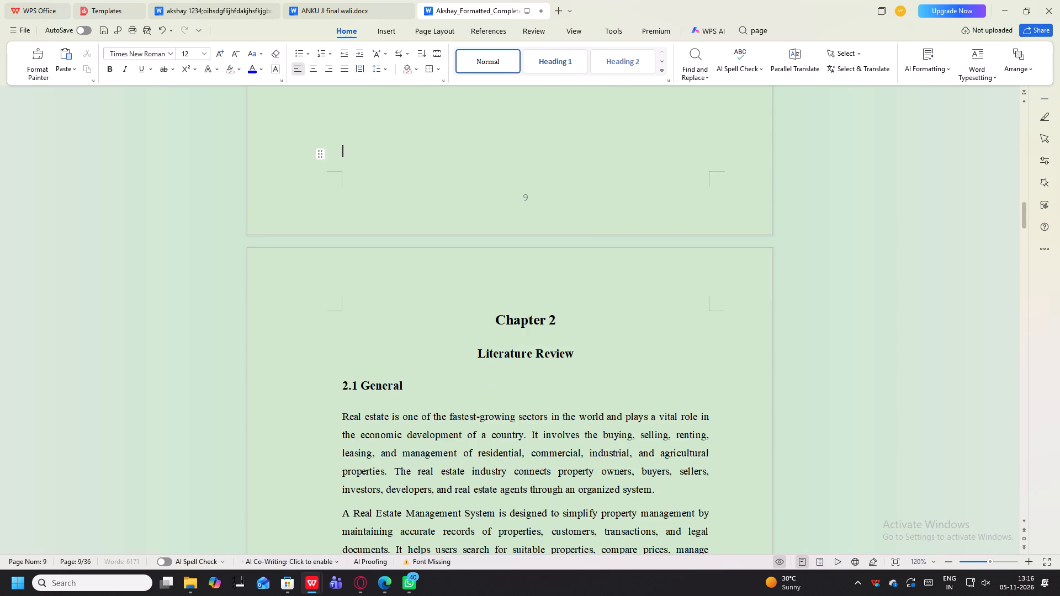
pyautogui.press('BackSpace')
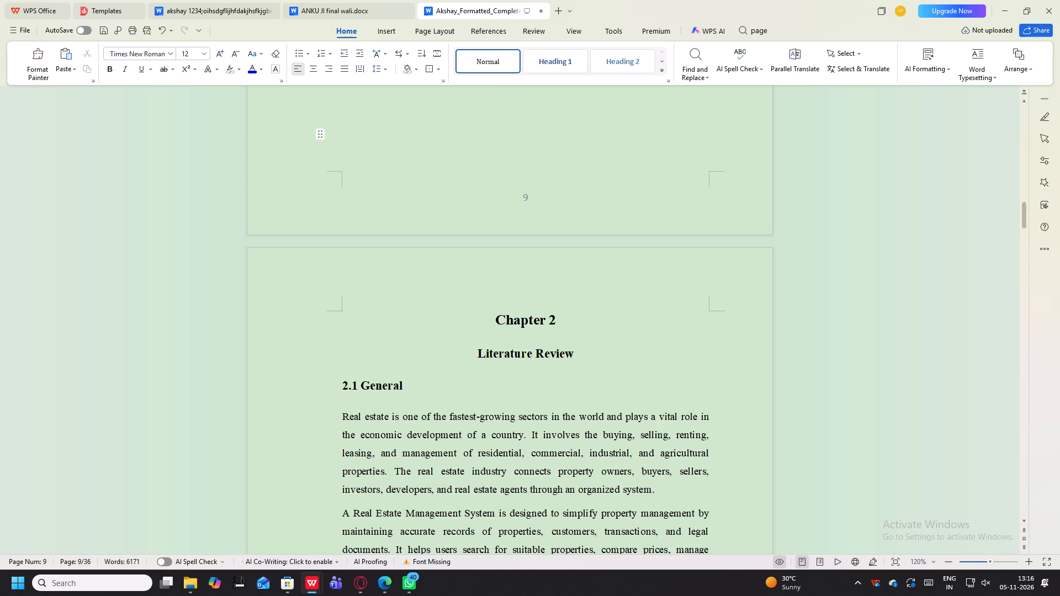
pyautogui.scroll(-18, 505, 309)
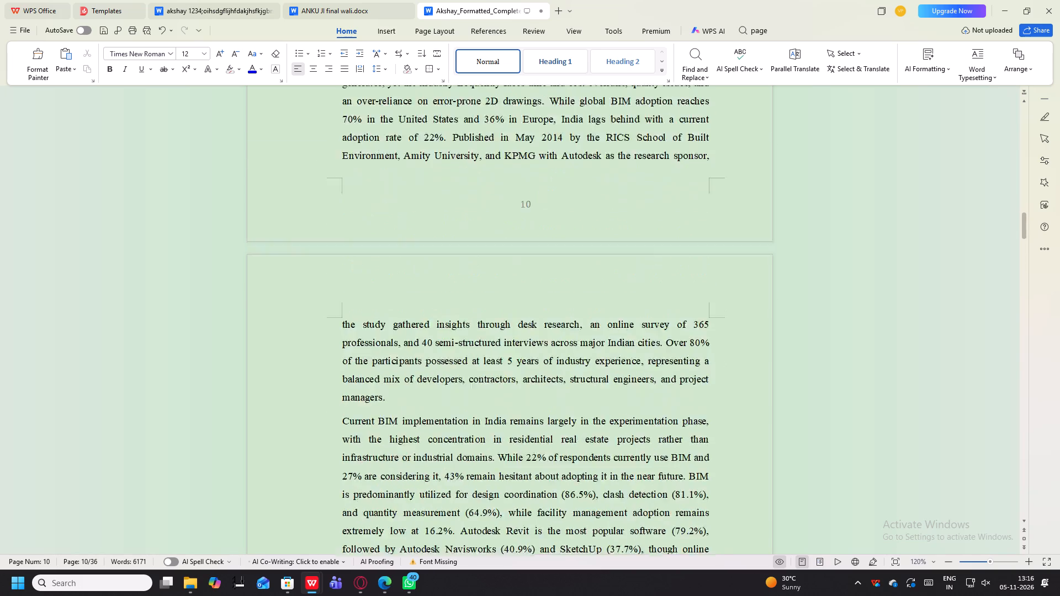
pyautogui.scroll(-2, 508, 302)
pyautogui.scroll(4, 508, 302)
# Switch to the ANKU JI final wali.docx report and examine its front pages, contents table and List of Figures as a formatting reference.
pyautogui.click(362, 0)
pyautogui.scroll(-6, 452, 295)
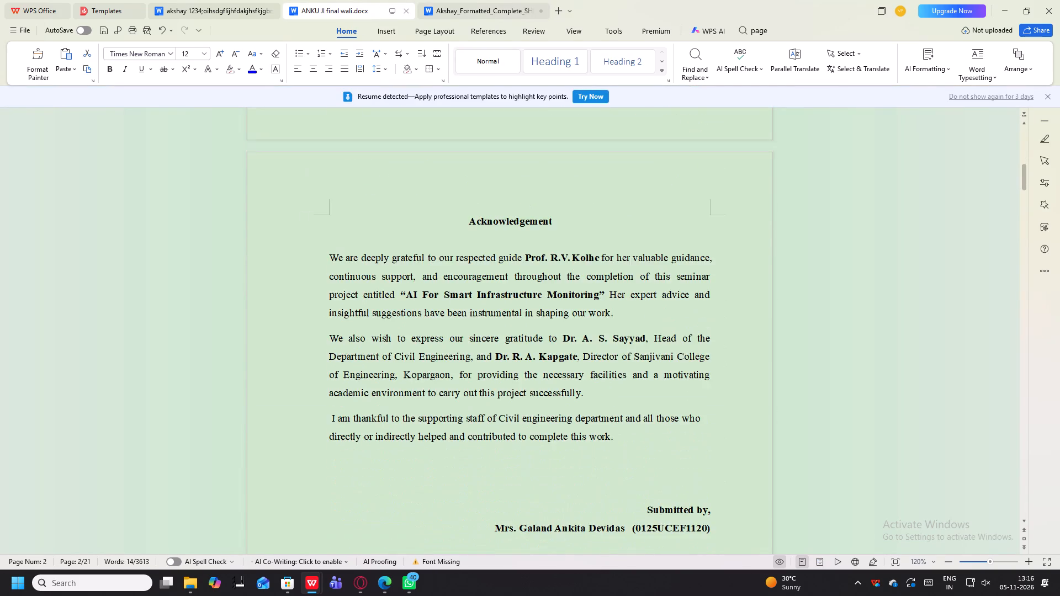
pyautogui.scroll(-10, 456, 293)
pyautogui.scroll(1, 459, 292)
pyautogui.scroll(-9, 459, 292)
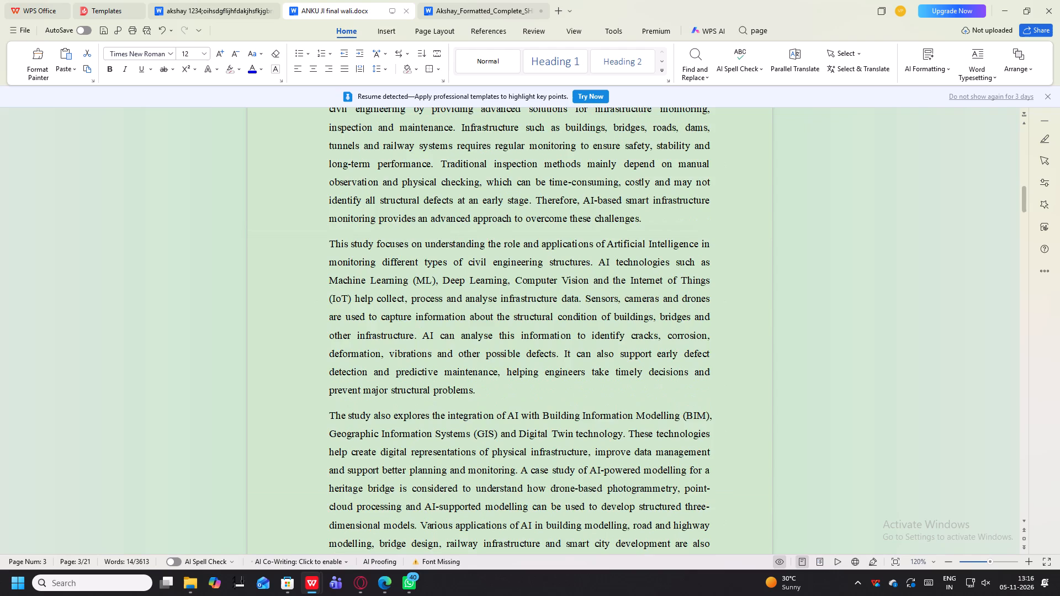
pyautogui.scroll(-16, 460, 292)
pyautogui.scroll(-6, 460, 292)
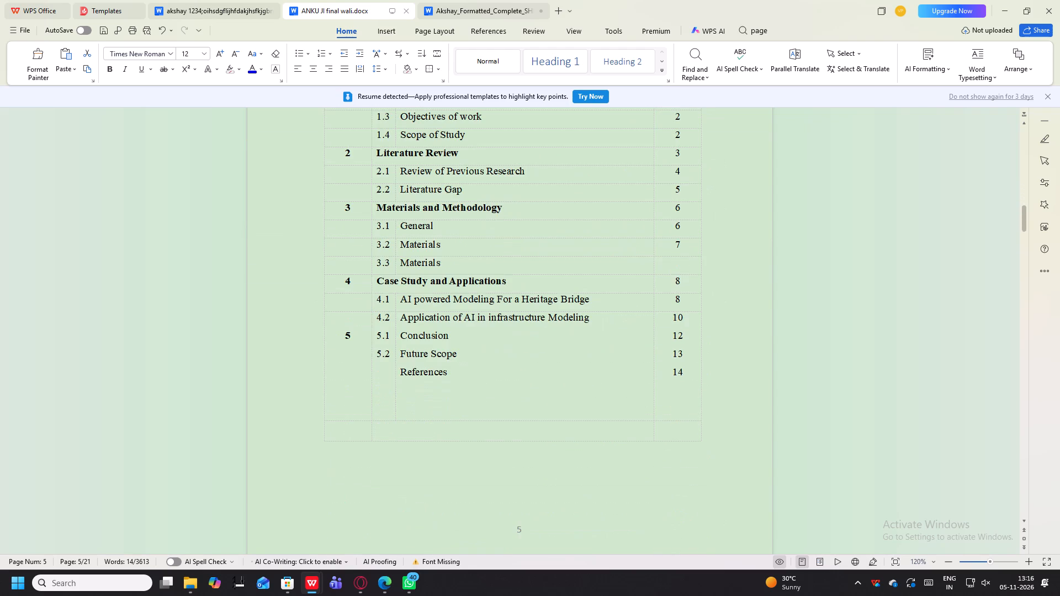
pyautogui.scroll(-4, 460, 292)
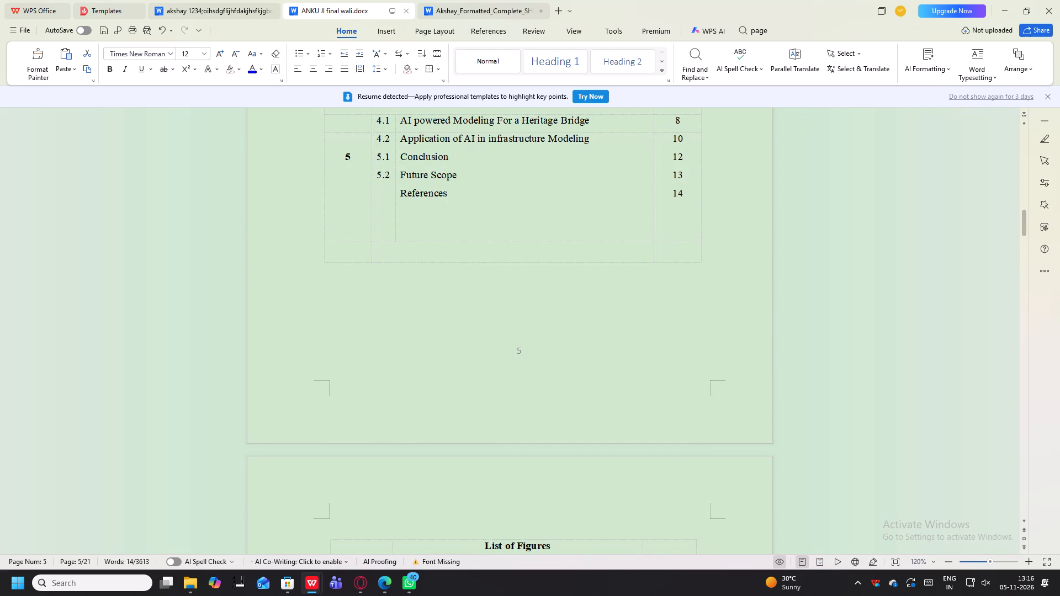
pyautogui.scroll(1, 460, 292)
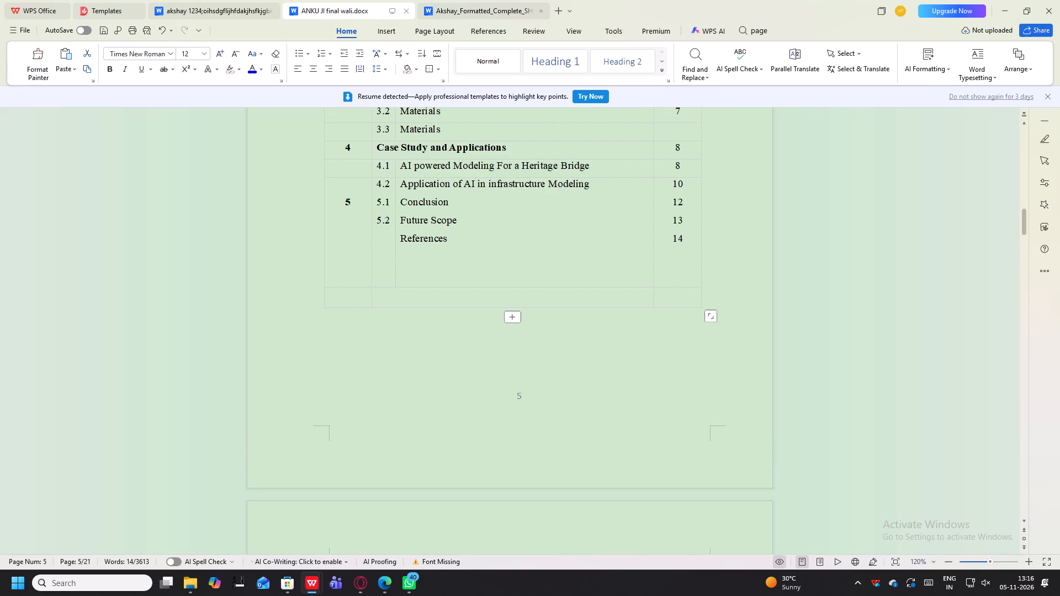
pyautogui.scroll(-20, 456, 293)
pyautogui.scroll(7, 444, 320)
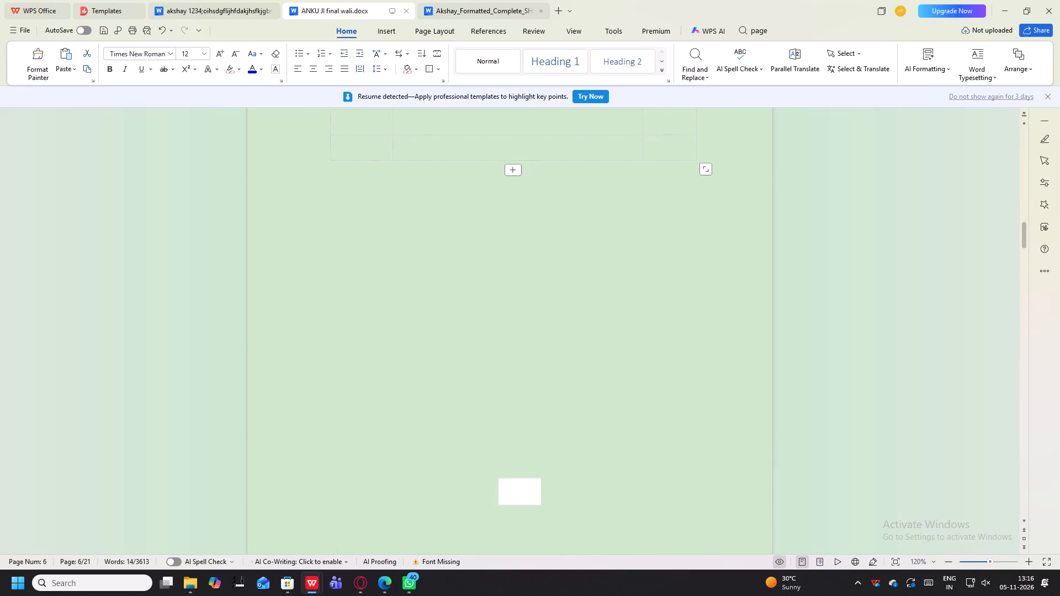
pyautogui.scroll(3, 444, 320)
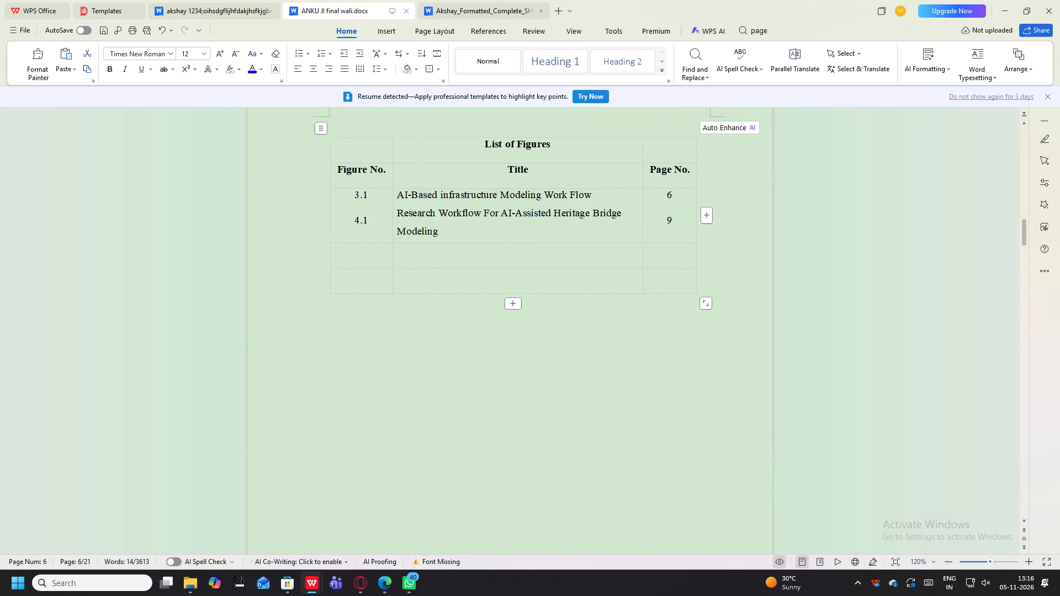
pyautogui.scroll(2, 355, 243)
pyautogui.scroll(-4, 355, 243)
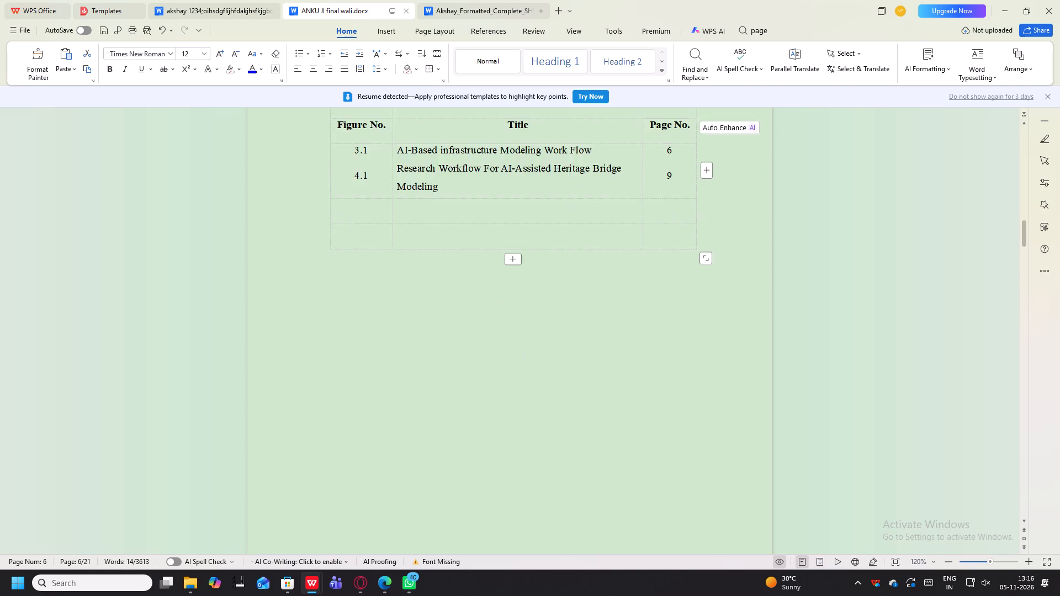
# Examine the layout, paragraph spacing and page numbering of Chapters 1 to 3 in the AI infrastructure monitoring report.
pyautogui.scroll(-20, 363, 291)
pyautogui.scroll(-3, 363, 291)
pyautogui.scroll(1, 364, 292)
pyautogui.scroll(-9, 364, 292)
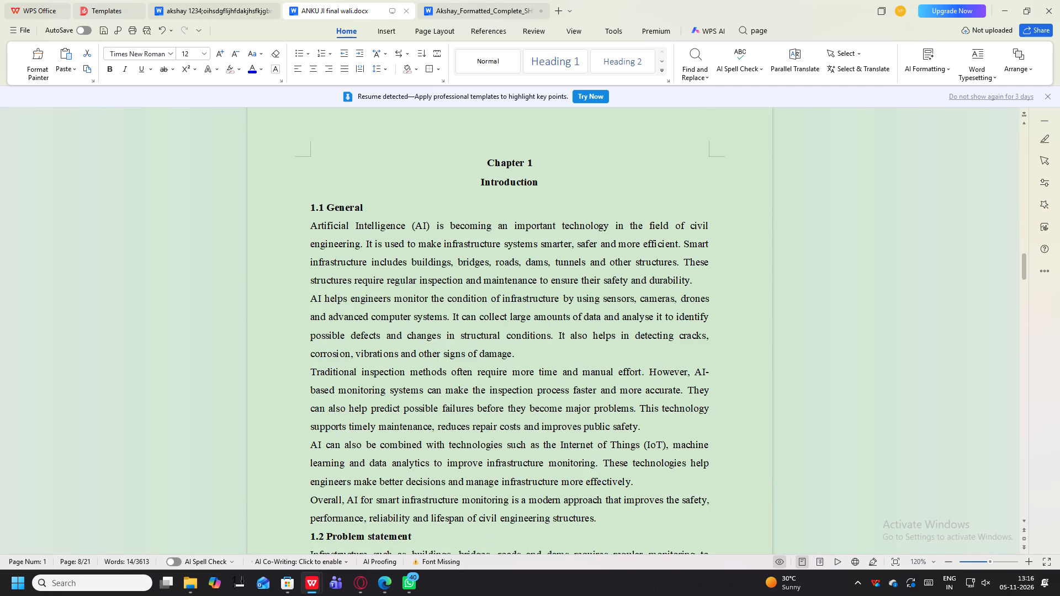
pyautogui.scroll(-2, 364, 292)
pyautogui.moveTo(524, 320); pyautogui.dragTo(425, 236)
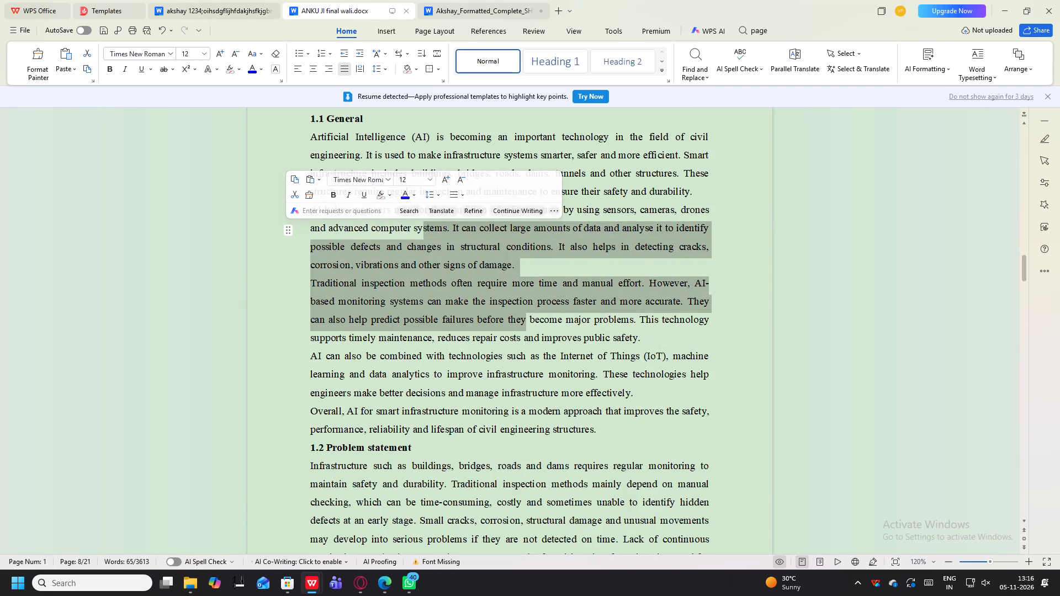
pyautogui.scroll(-1, 429, 255)
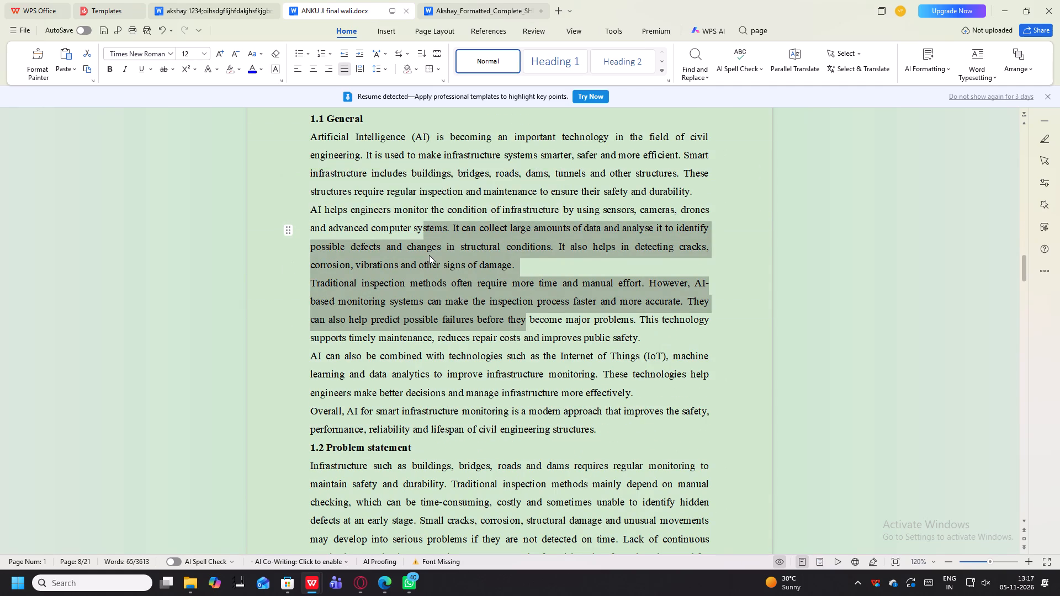
pyautogui.scroll(-5, 430, 257)
pyautogui.scroll(1, 433, 279)
pyautogui.scroll(-20, 433, 279)
pyautogui.scroll(-18, 433, 279)
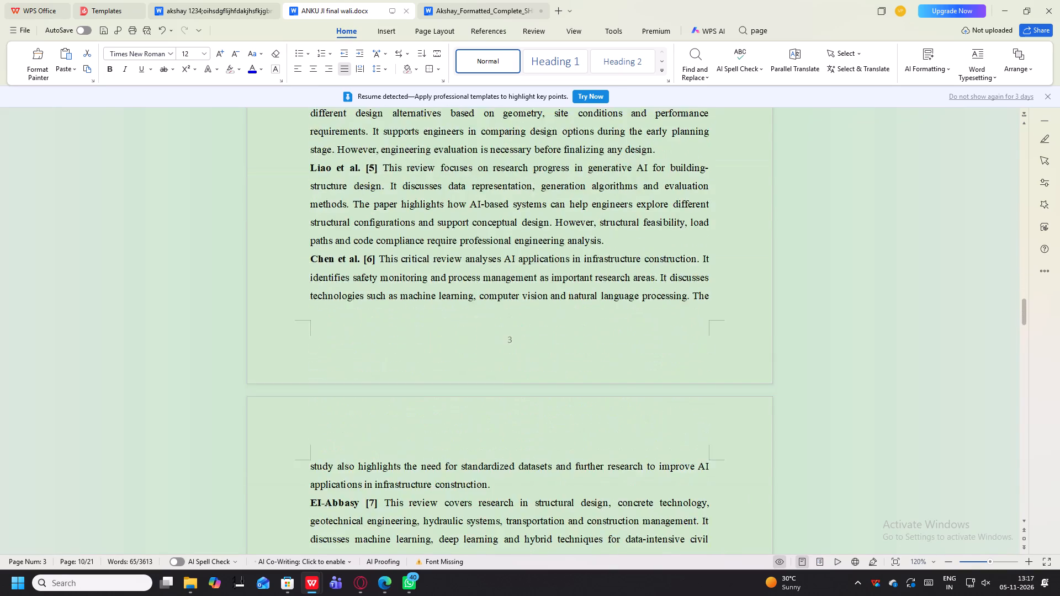
pyautogui.scroll(-13, 433, 279)
pyautogui.scroll(1, 430, 299)
pyautogui.scroll(-20, 430, 299)
pyautogui.scroll(-8, 430, 299)
pyautogui.scroll(1, 430, 299)
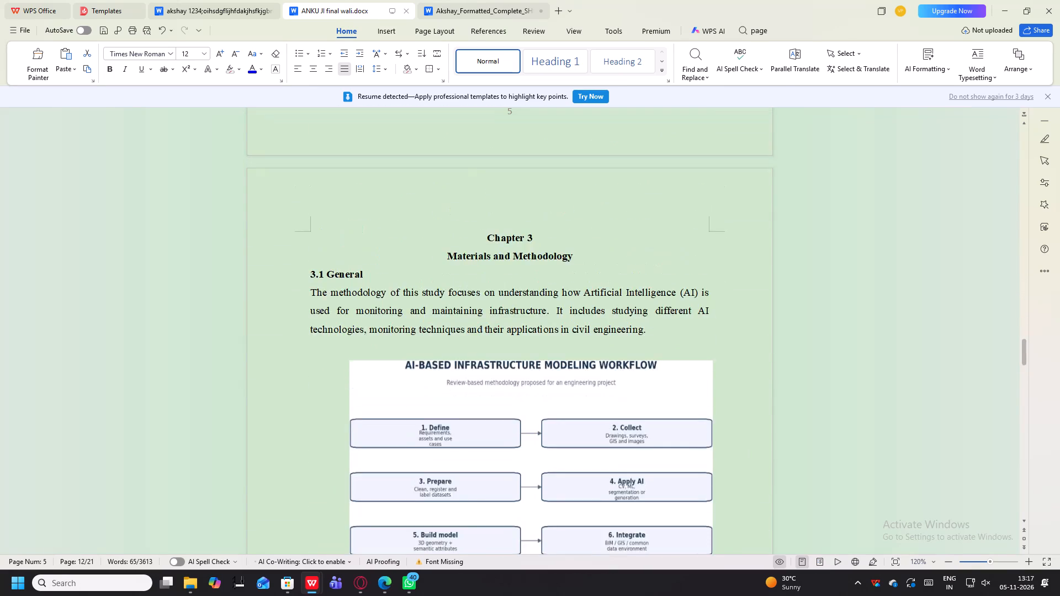
pyautogui.scroll(-7, 430, 299)
pyautogui.scroll(7, 430, 299)
pyautogui.scroll(17, 430, 299)
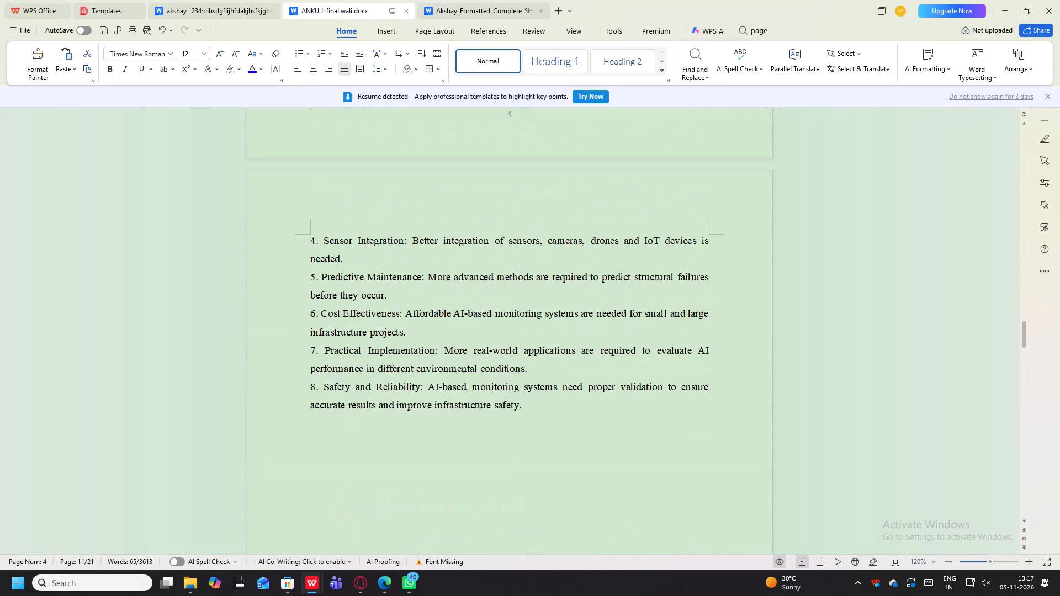
pyautogui.scroll(2, 430, 299)
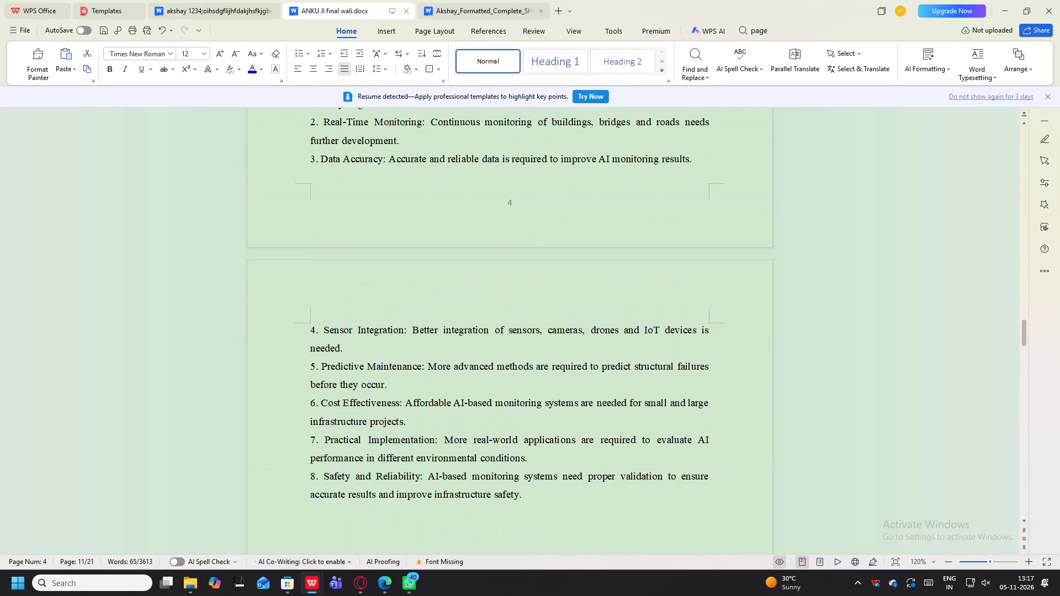
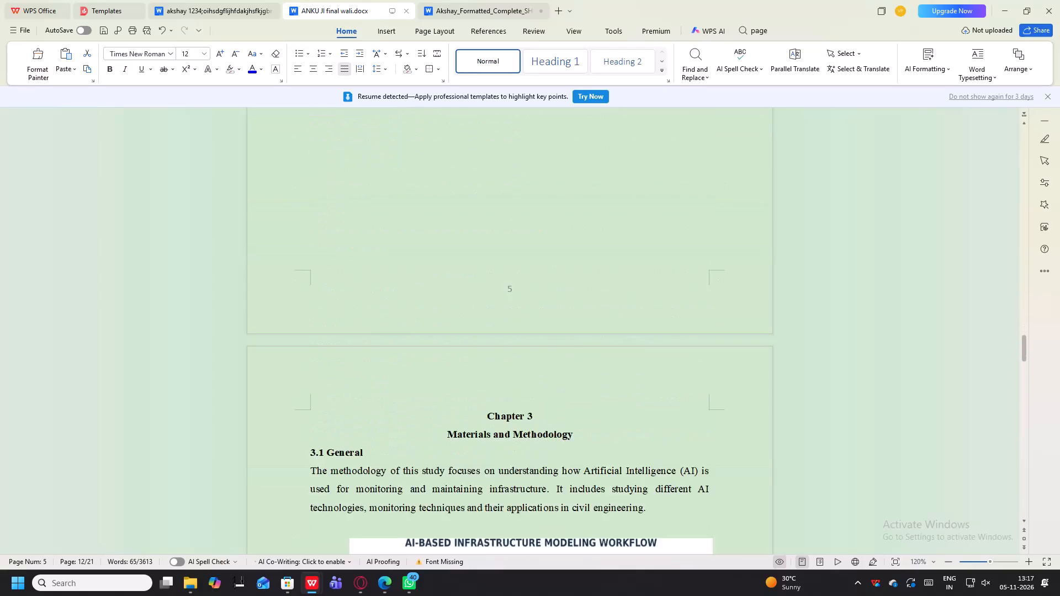
# Switch back to the Akshay_Formatted_Complete report and review the page layout of Chapter 2 from page 10 up to the Chapter 3 heading.
pyautogui.scroll(-5, 441, 359)
pyautogui.scroll(6, 437, 414)
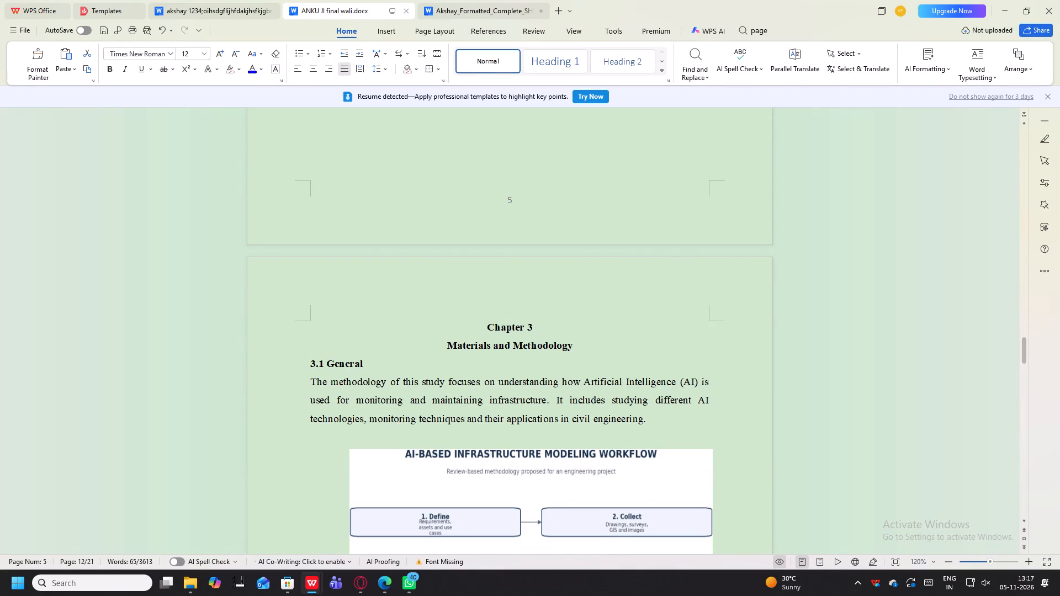
pyautogui.click(478, 2)
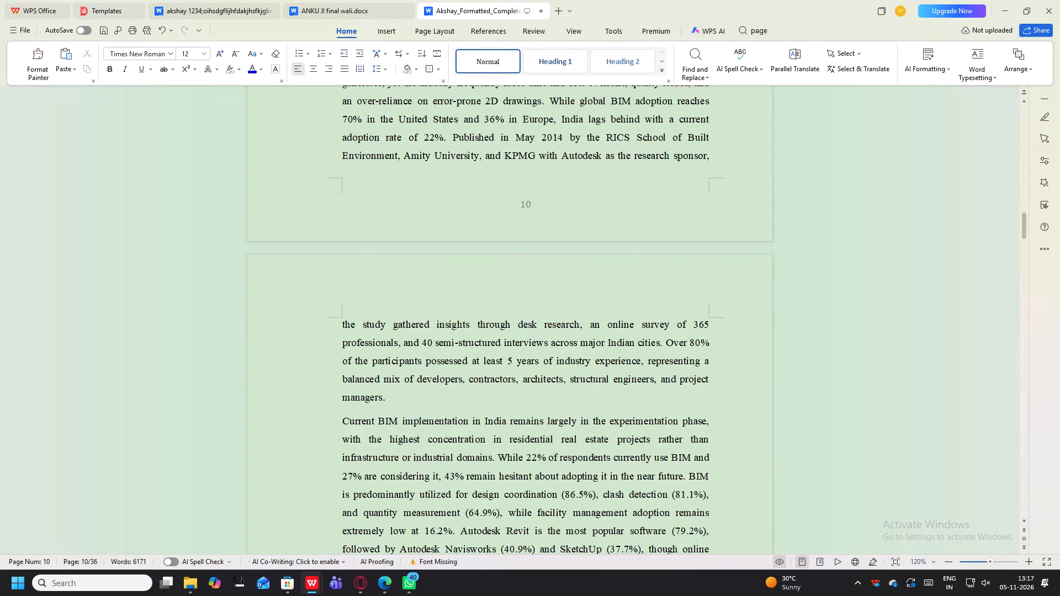
pyautogui.scroll(-12, 562, 273)
pyautogui.scroll(1, 563, 278)
pyautogui.scroll(-6, 563, 278)
pyautogui.scroll(1, 563, 278)
pyautogui.scroll(-6, 563, 278)
pyautogui.scroll(1, 563, 278)
pyautogui.scroll(-15, 563, 278)
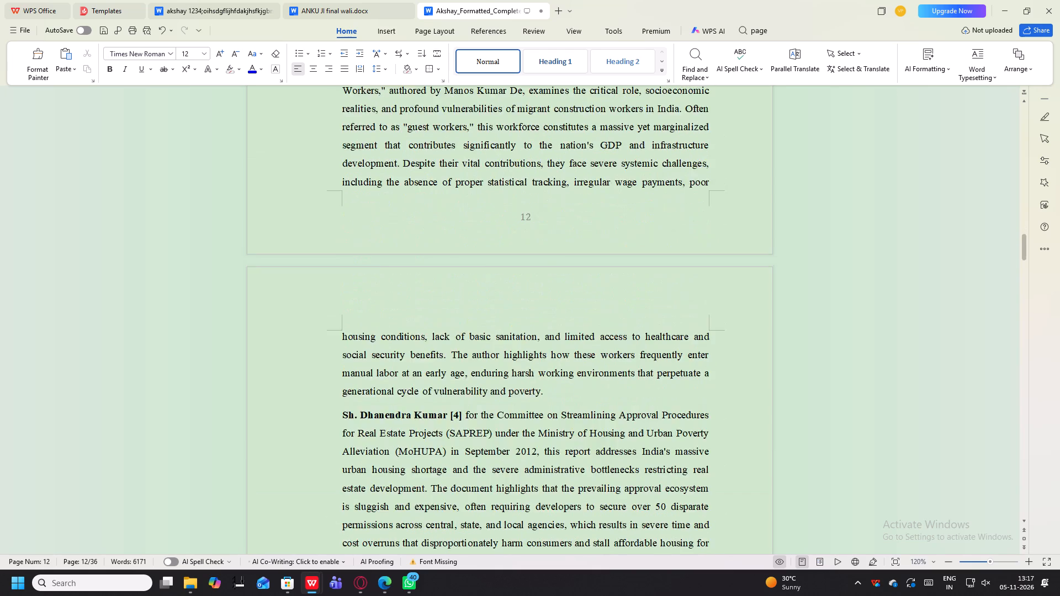
pyautogui.scroll(-2, 563, 278)
pyautogui.scroll(1, 563, 278)
pyautogui.scroll(-9, 563, 278)
pyautogui.scroll(1, 564, 278)
pyautogui.scroll(-15, 564, 278)
pyautogui.scroll(1, 566, 276)
pyautogui.scroll(-6, 566, 276)
pyautogui.scroll(1, 566, 276)
pyautogui.scroll(-6, 566, 276)
pyautogui.scroll(1, 566, 276)
pyautogui.scroll(-5, 566, 276)
pyautogui.scroll(1, 566, 276)
pyautogui.scroll(-20, 565, 278)
pyautogui.scroll(-15, 565, 278)
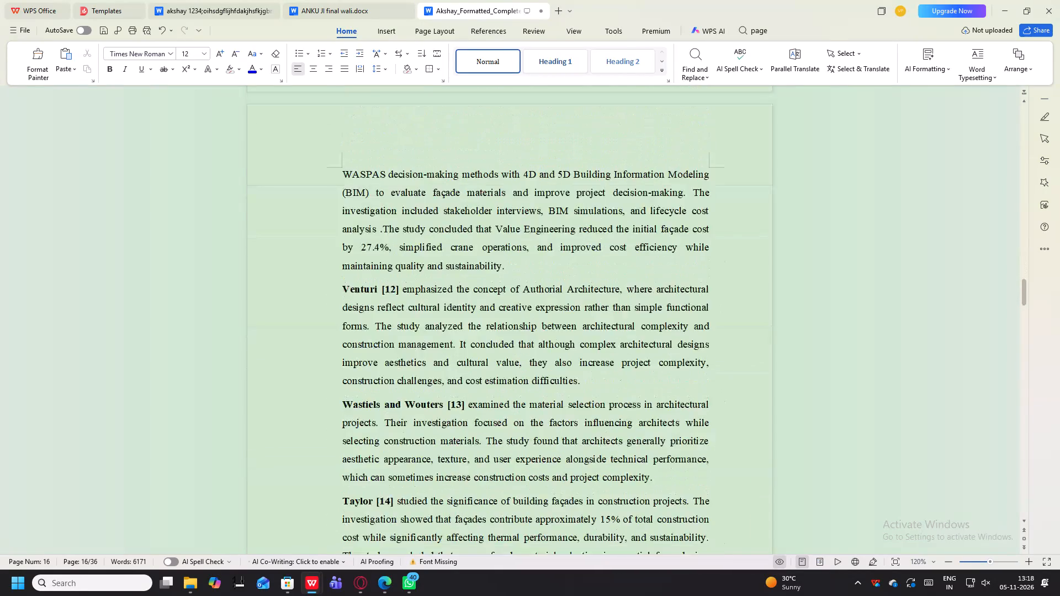
pyautogui.scroll(-7, 565, 281)
pyautogui.scroll(1, 565, 281)
pyautogui.scroll(-5, 565, 281)
# Add an empty line above the Chapter 3 heading to push it onto the next page with its Methodology title.
pyautogui.click(550, 247)
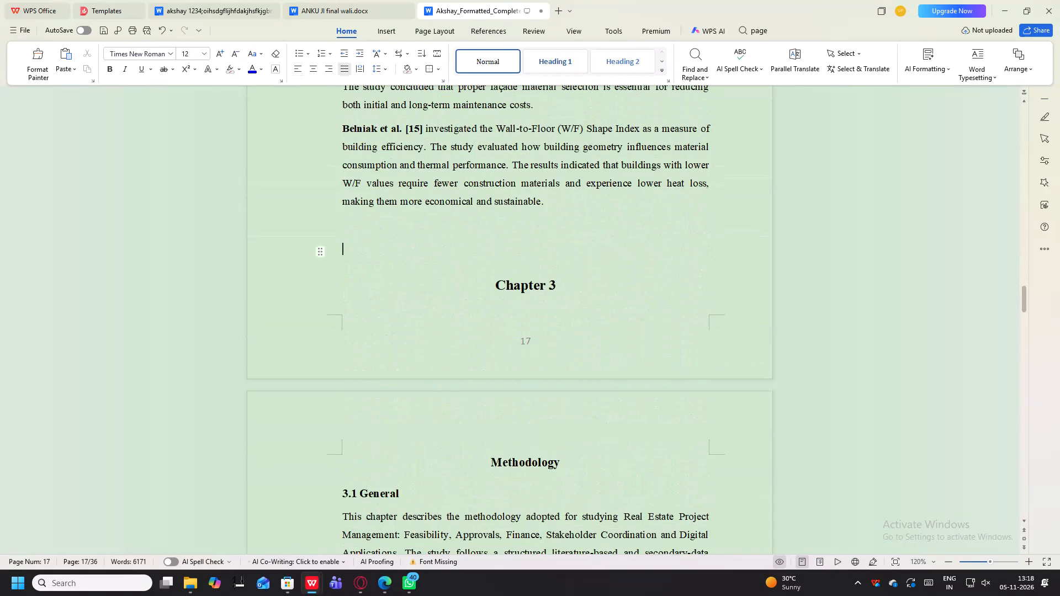
pyautogui.press('Return')
# Set the line spacing of the Chapter 3 and Methodology heading lines to 1.0.
pyautogui.scroll(-4, 542, 246)
pyautogui.moveTo(586, 310); pyautogui.dragTo(407, 263)
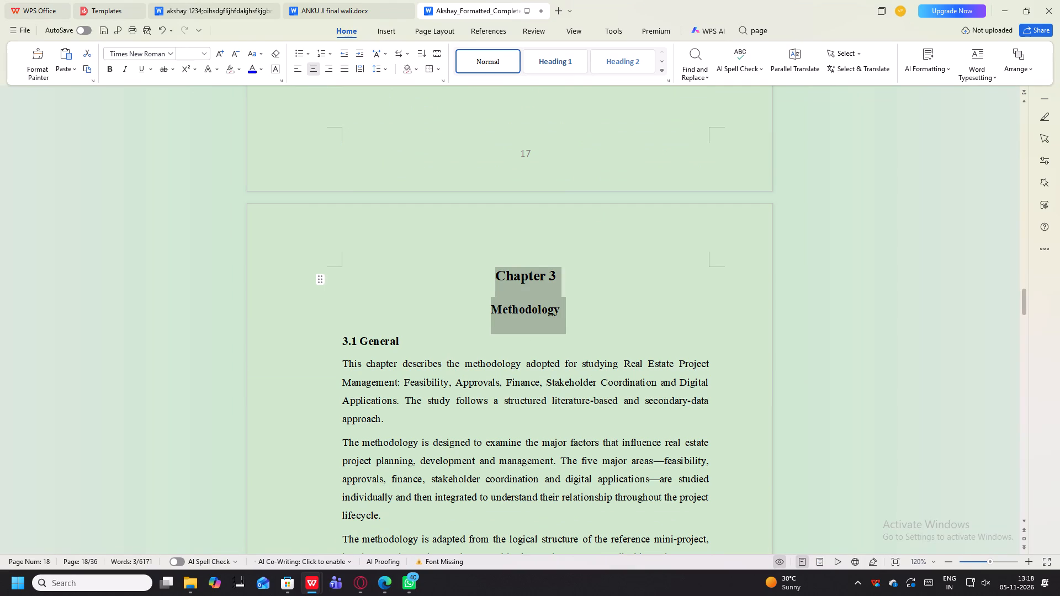
pyautogui.moveTo(407, 263); pyautogui.dragTo(412, 259)
pyautogui.click(778, 26)
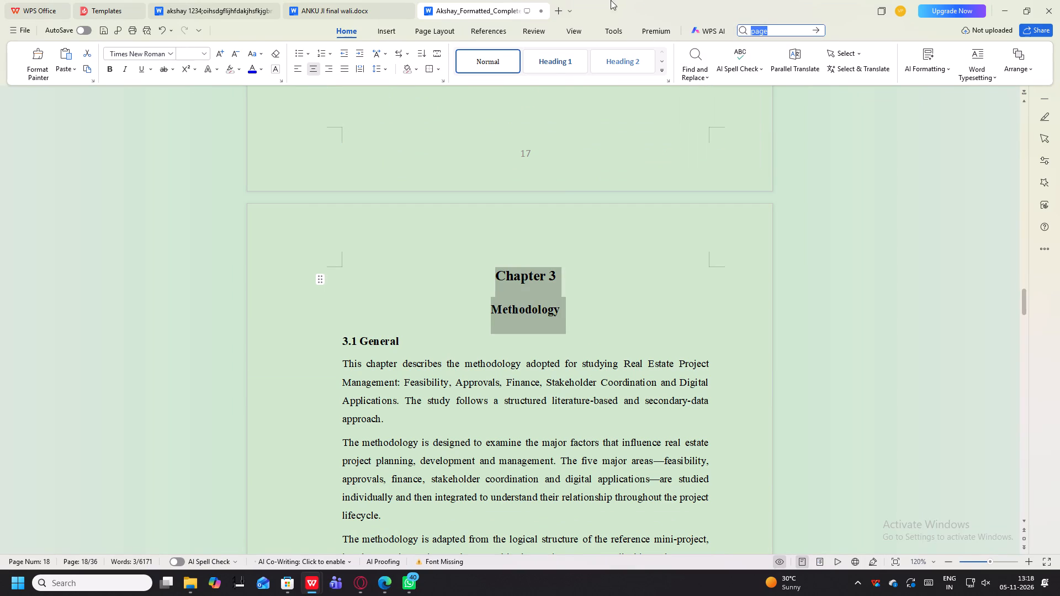
pyautogui.click(384, 70)
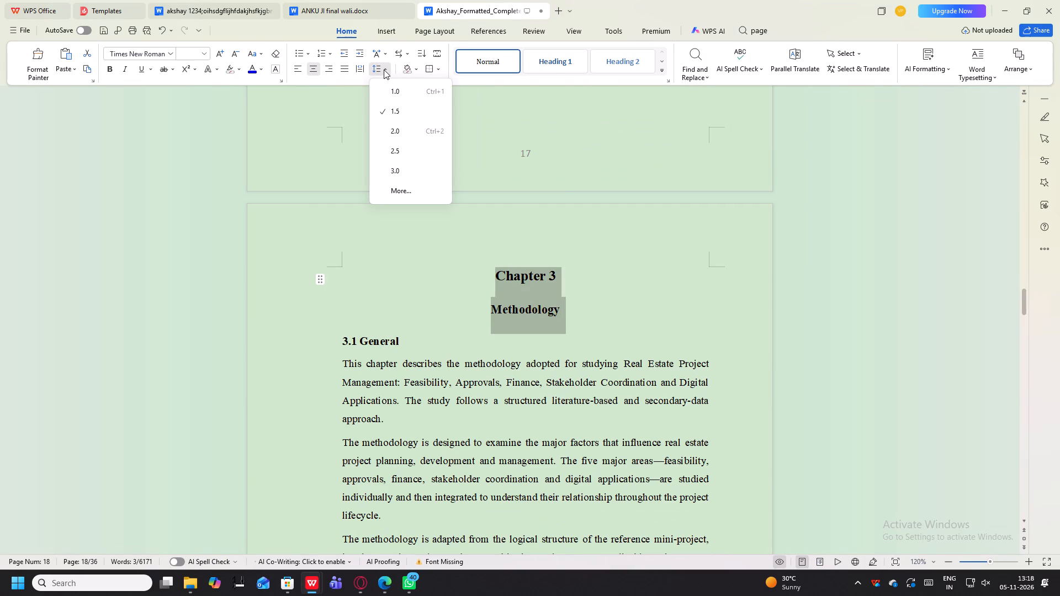
pyautogui.click(396, 96)
pyautogui.click(627, 307)
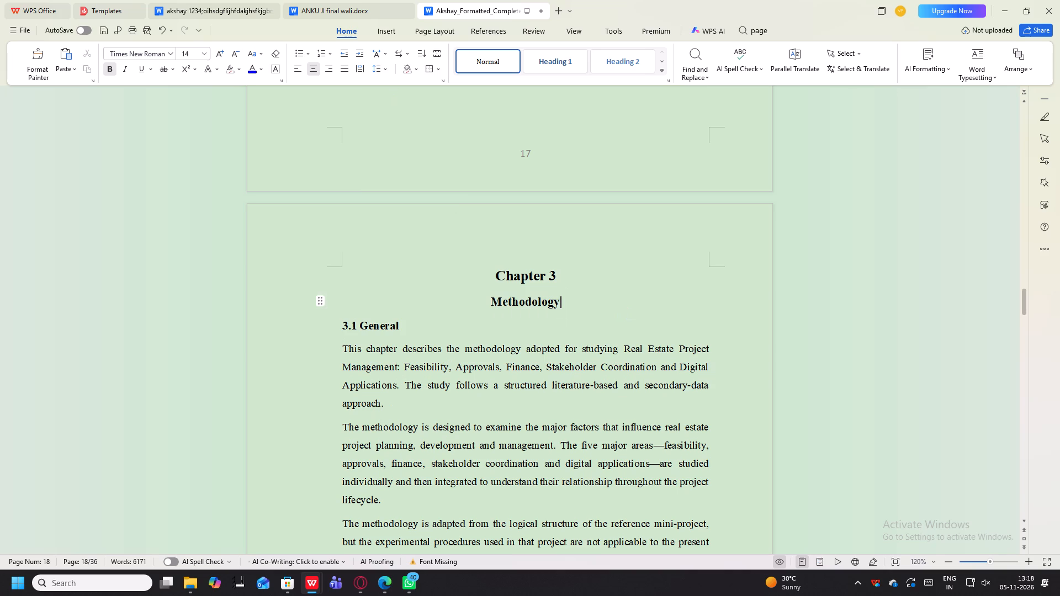
pyautogui.click(537, 243)
pyautogui.click(464, 243)
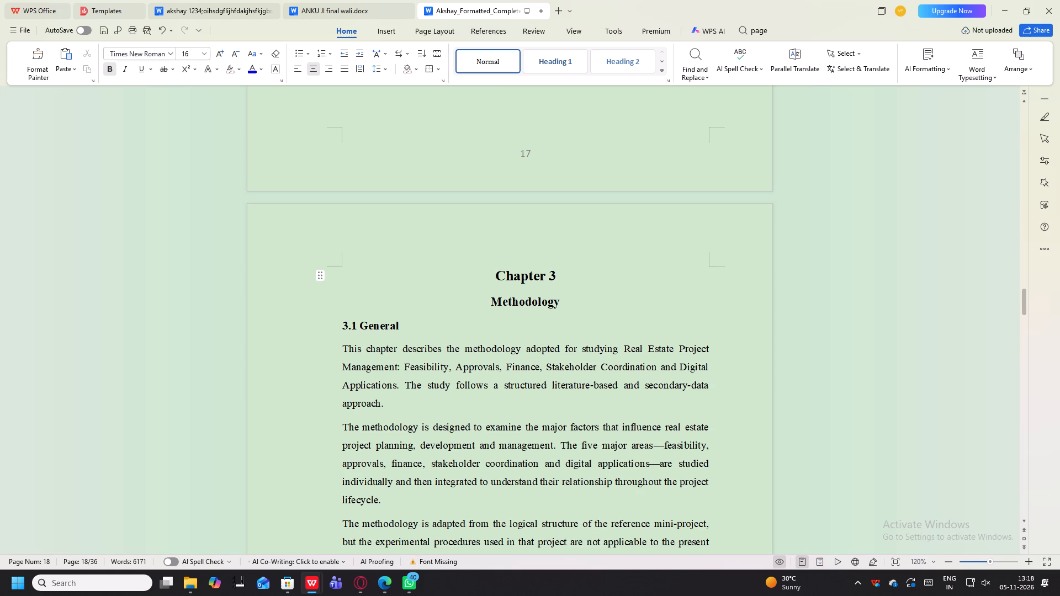
# Check the layout, numbered lists and page breaks of Chapter 3 from 3.1 General through the Data Extraction part.
pyautogui.scroll(-12, 568, 159)
pyautogui.scroll(1, 568, 264)
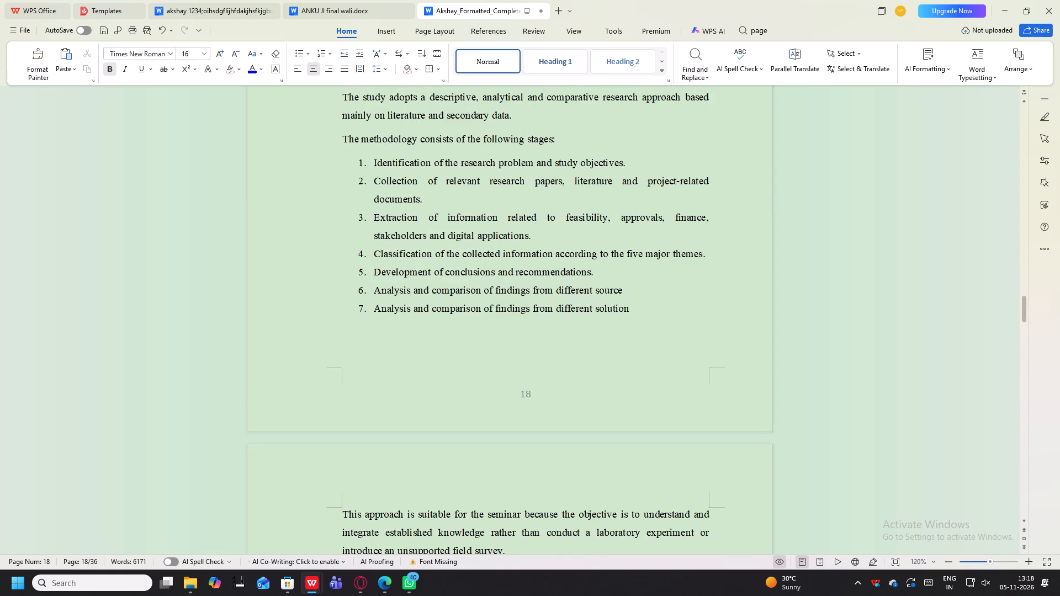
pyautogui.moveTo(645, 302); pyautogui.dragTo(449, 198)
pyautogui.click(482, 289)
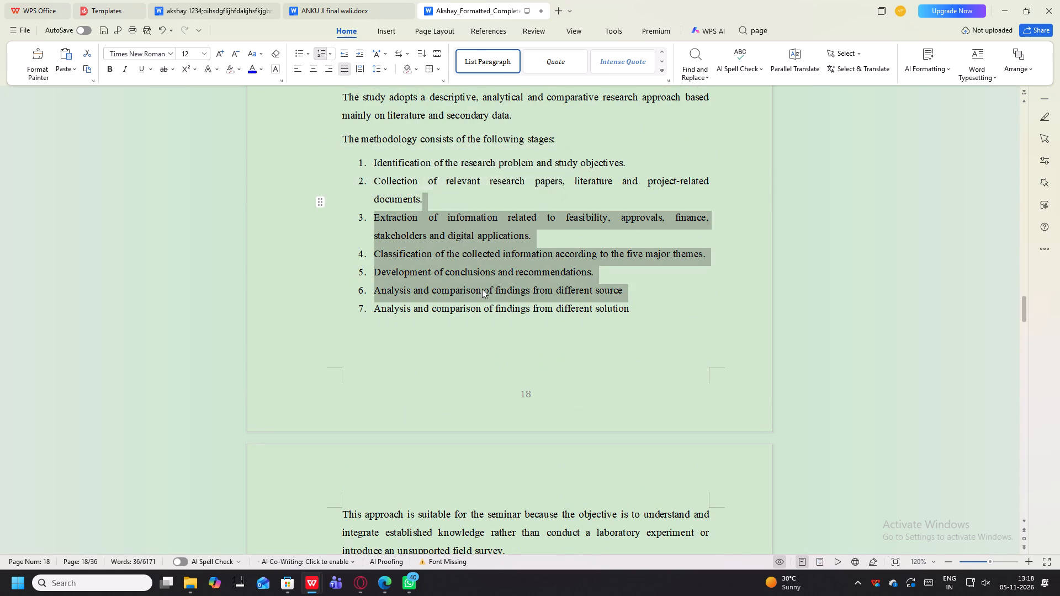
pyautogui.scroll(-8, 589, 306)
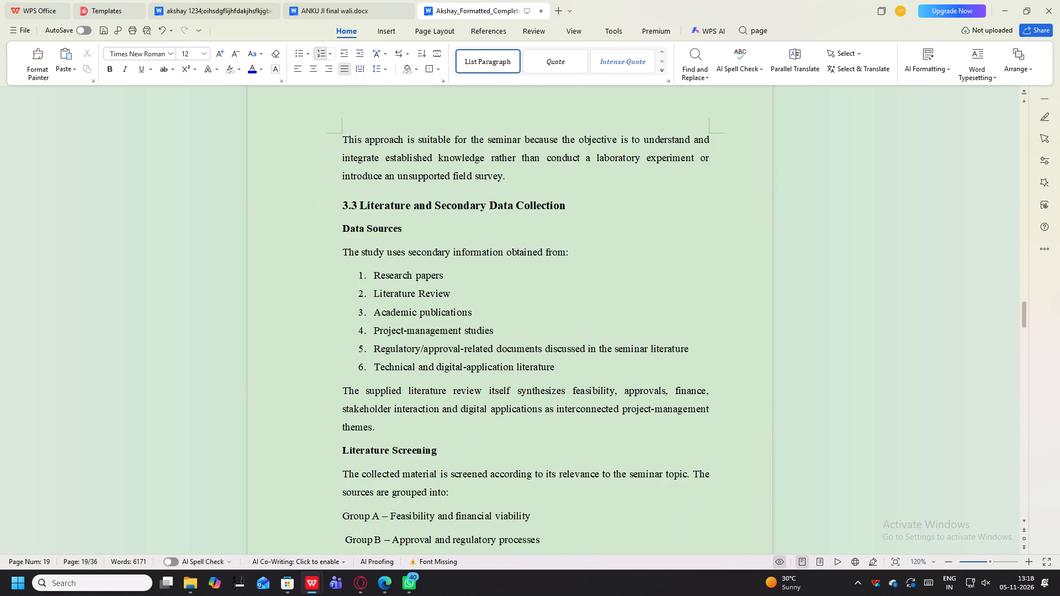
pyautogui.scroll(-6, 590, 306)
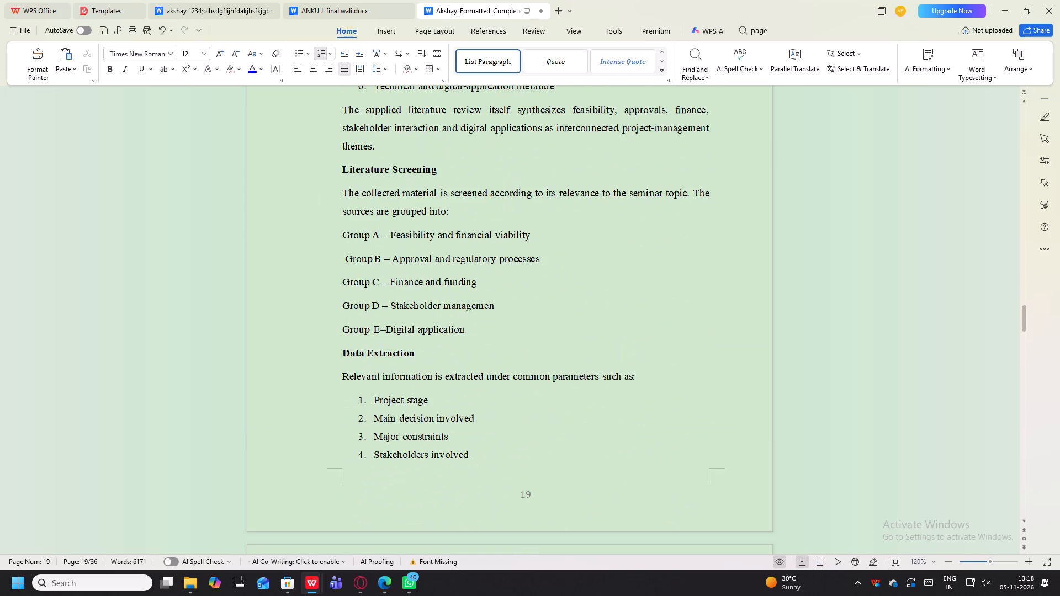
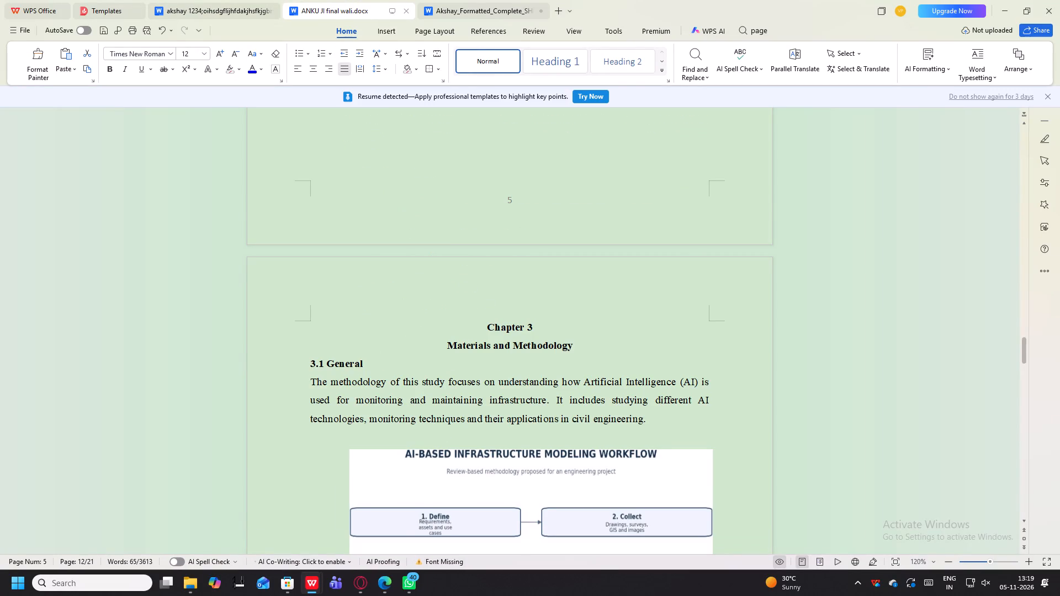
# Examine the reference report ANKU JI final wali from the Chapter 3 heading through its tools table to the Chapter 4 title and opening sections.
pyautogui.scroll(-2, 497, 321)
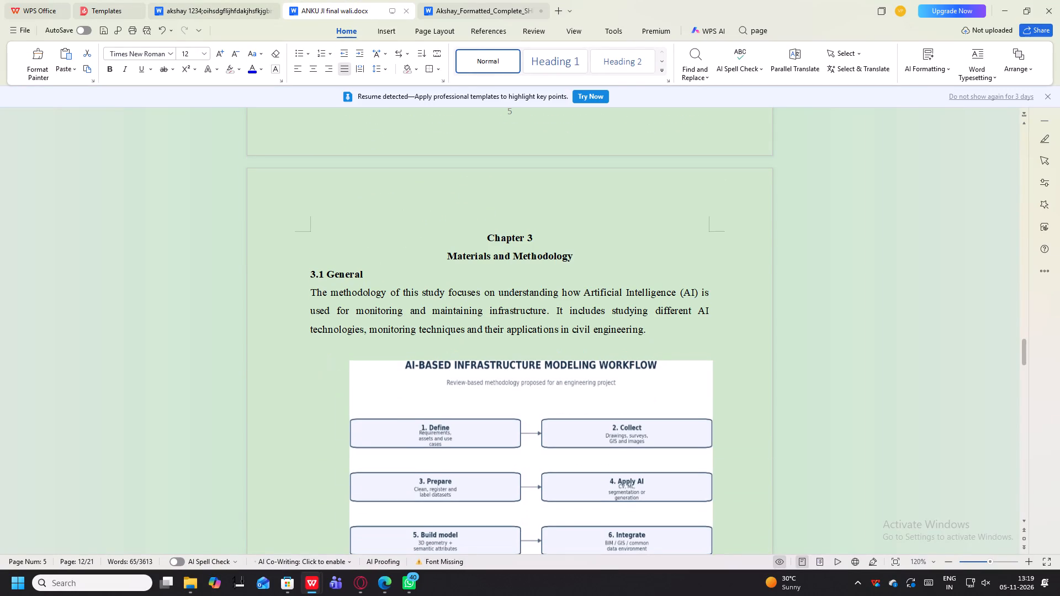
pyautogui.scroll(-14, 498, 321)
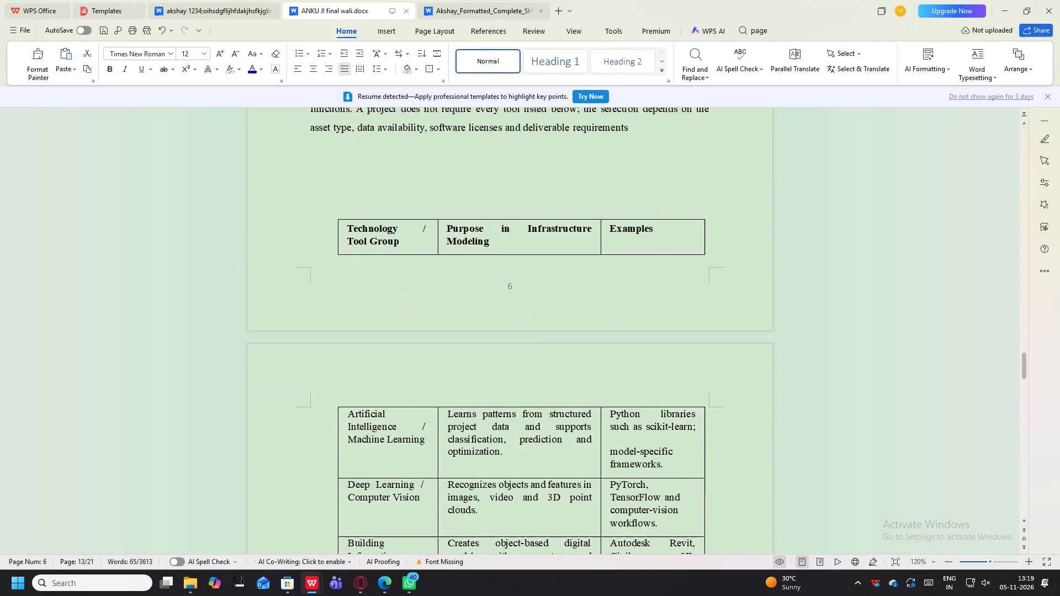
pyautogui.scroll(-19, 500, 321)
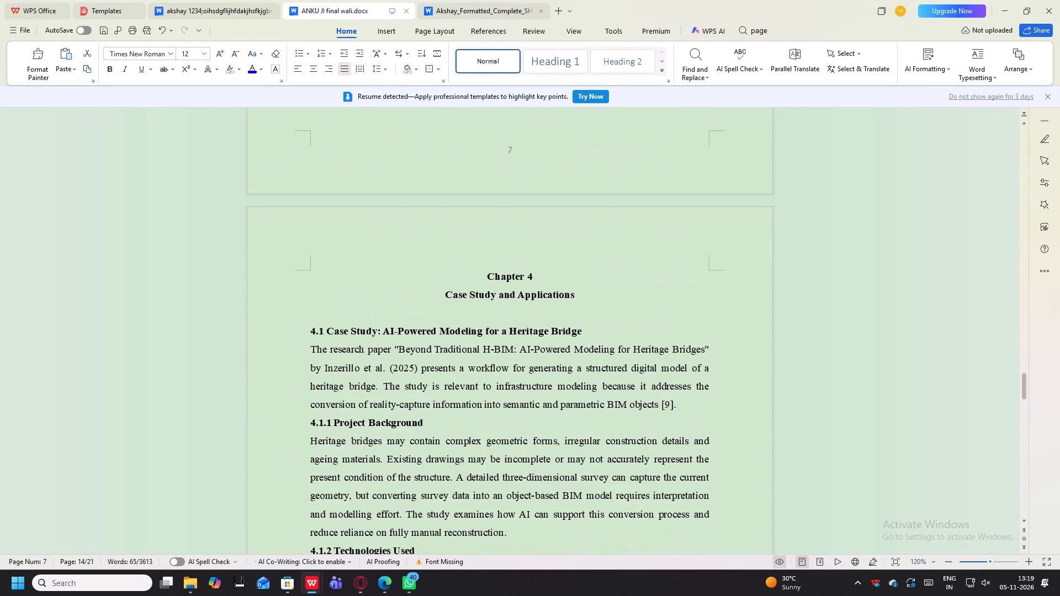
pyautogui.scroll(20, 501, 322)
pyautogui.scroll(5, 501, 322)
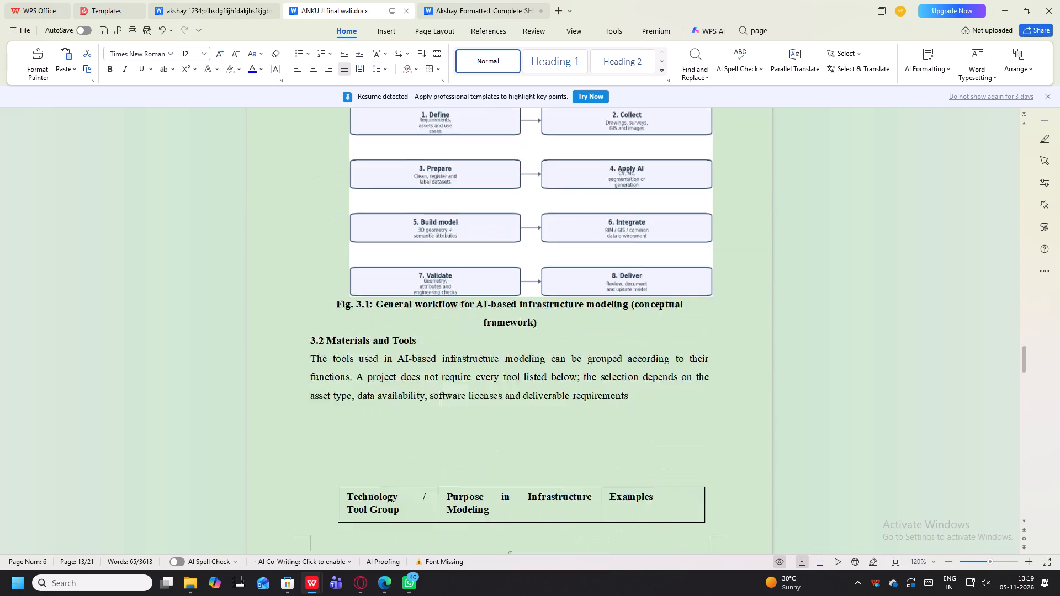
pyautogui.scroll(7, 501, 322)
pyautogui.scroll(-1, 476, 256)
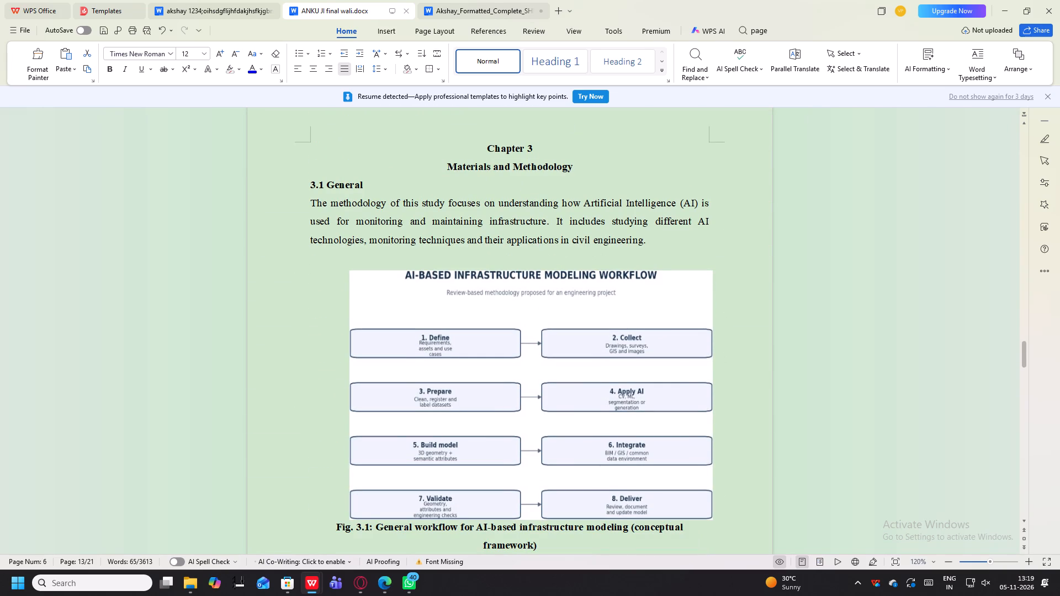
pyautogui.scroll(-5, 395, 197)
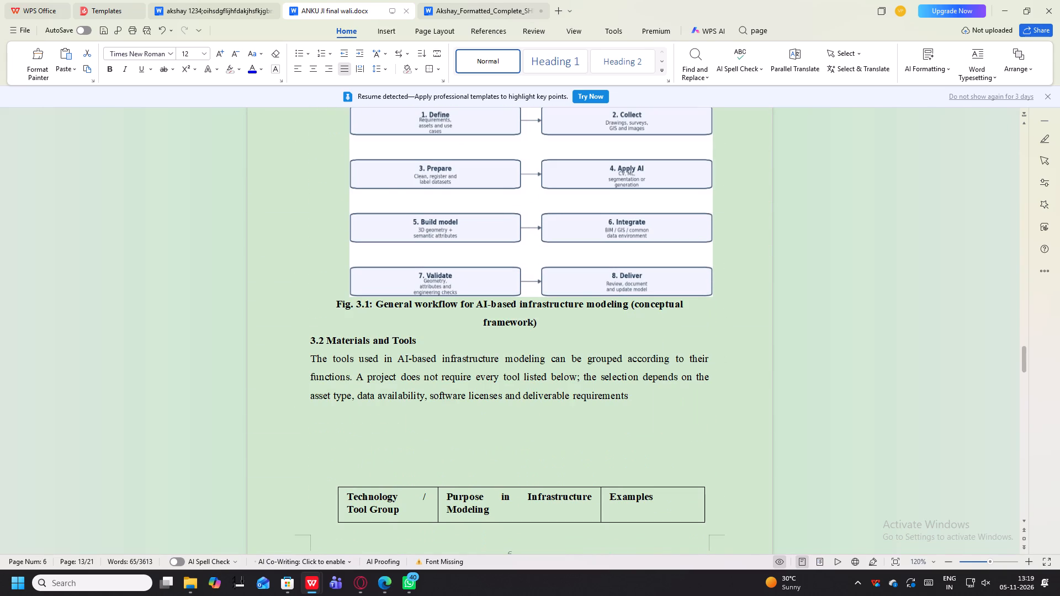
pyautogui.scroll(-19, 405, 341)
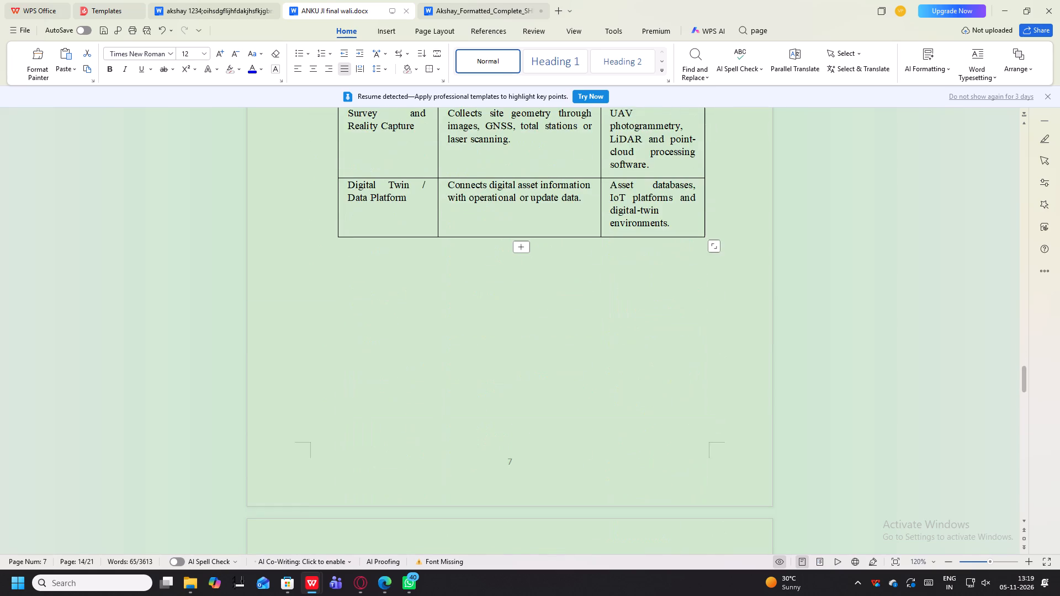
pyautogui.scroll(-8, 414, 334)
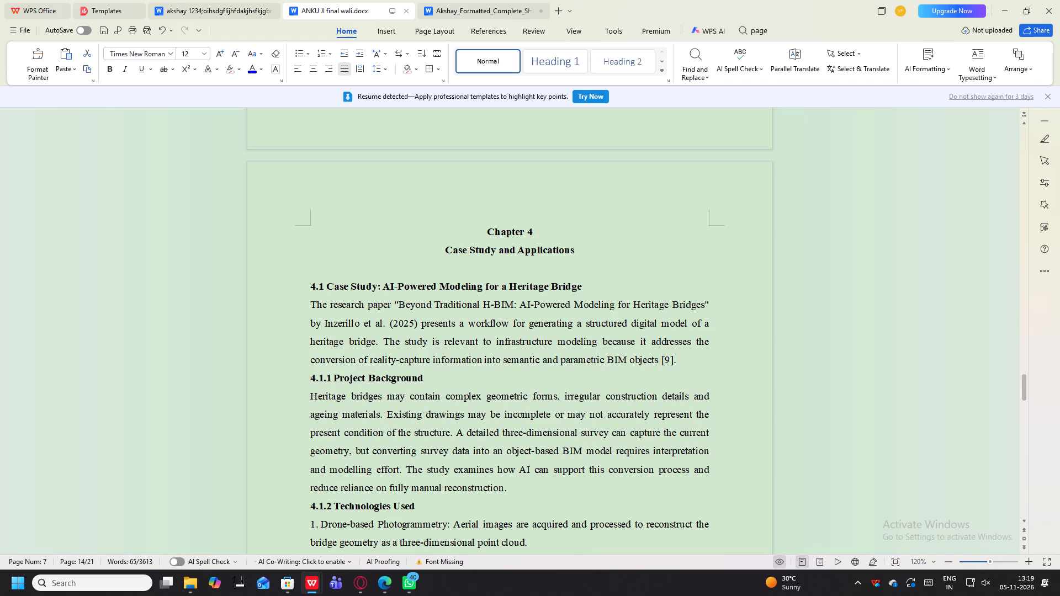
pyautogui.moveTo(586, 248); pyautogui.dragTo(539, 245)
# Switch back to the Akshay_Formatted_Complete report and place the cursor before the Methodology title under the Chapter 3 heading.
pyautogui.click(491, 4)
pyautogui.scroll(10, 512, 249)
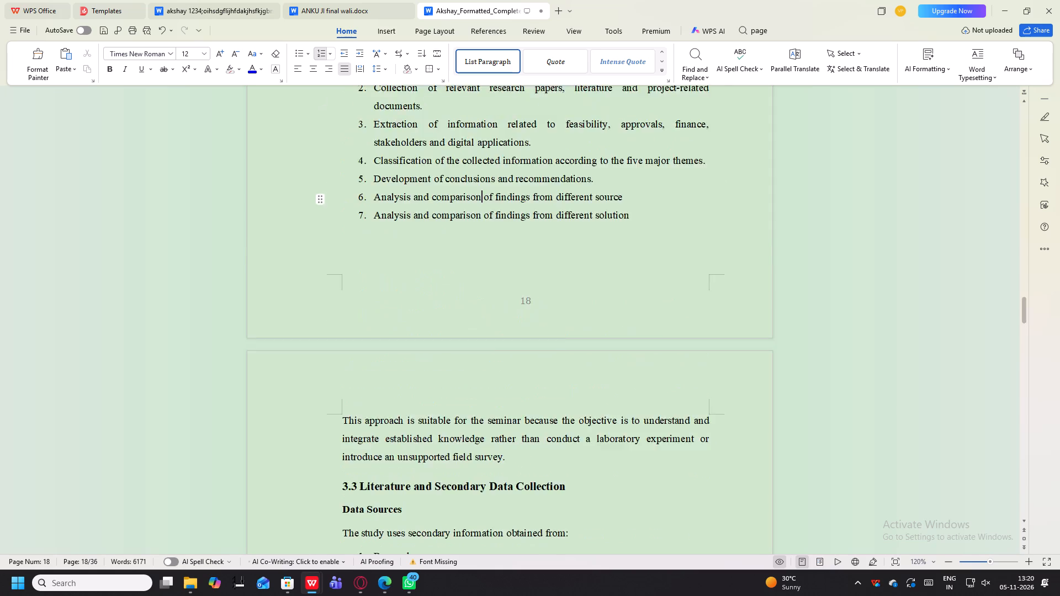
pyautogui.scroll(18, 505, 253)
pyautogui.scroll(-3, 505, 253)
pyautogui.click(507, 242)
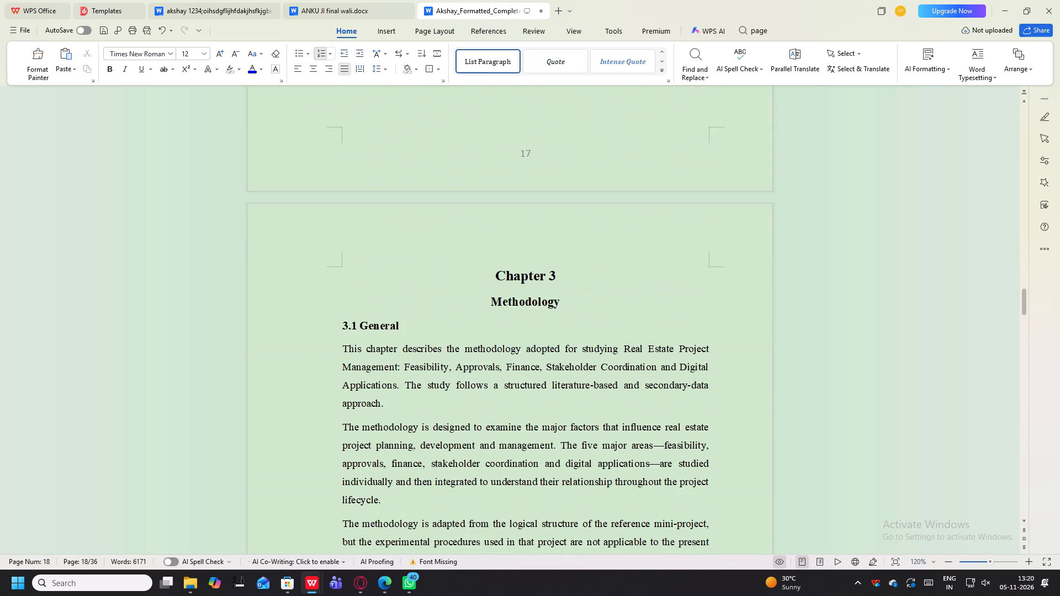
pyautogui.click(494, 290)
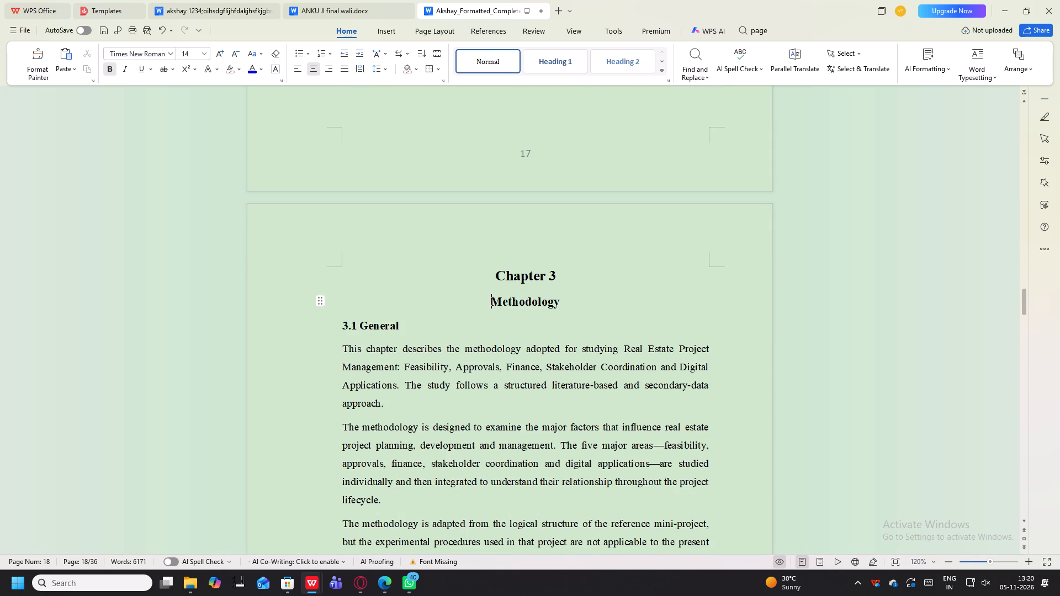
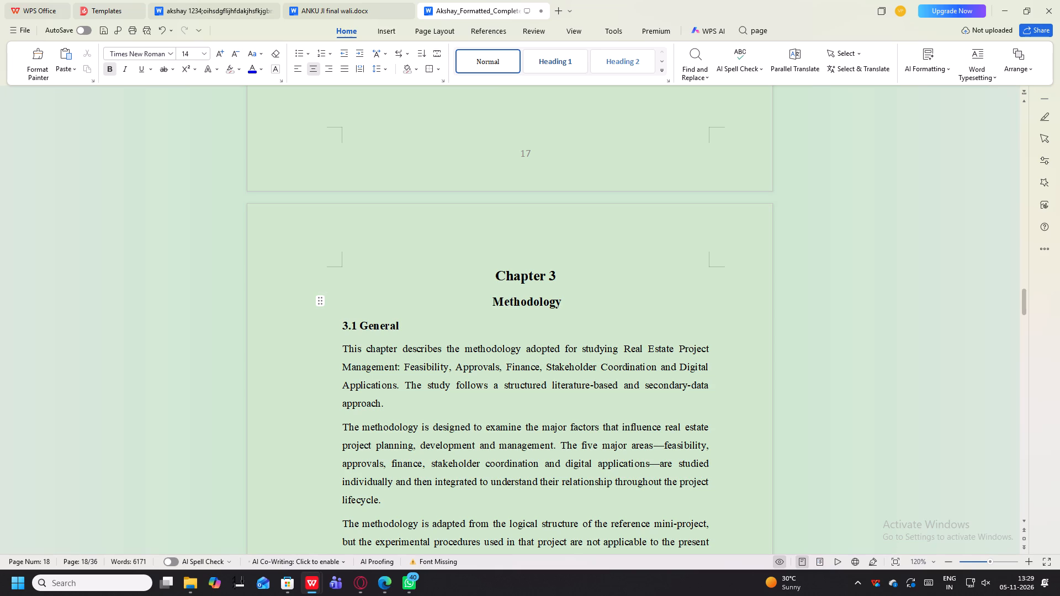
# Insert one space before the centred Methodology title under the Chapter 3 heading.
pyautogui.press('space')
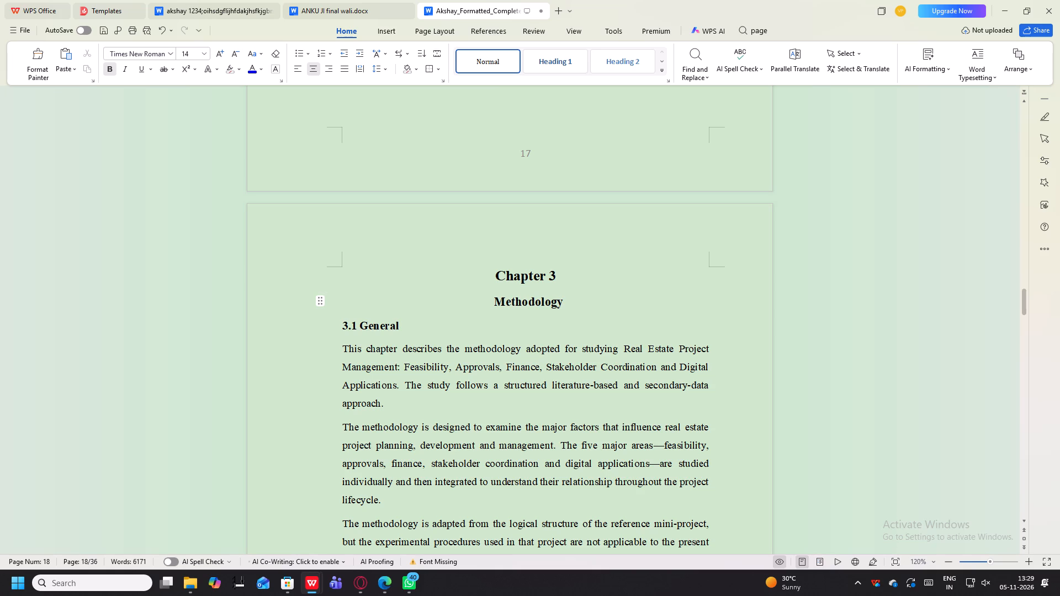
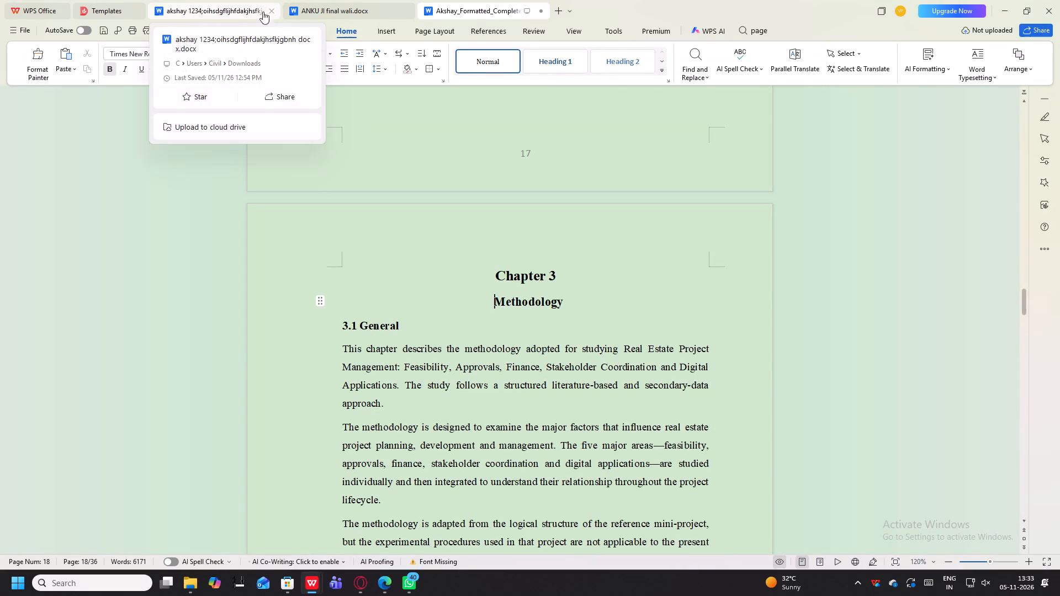
# Switch to the ANKU JI final wali.docx report and change the student's title from Mrs. to Ms. on the cover page.
pyautogui.click(335, 14)
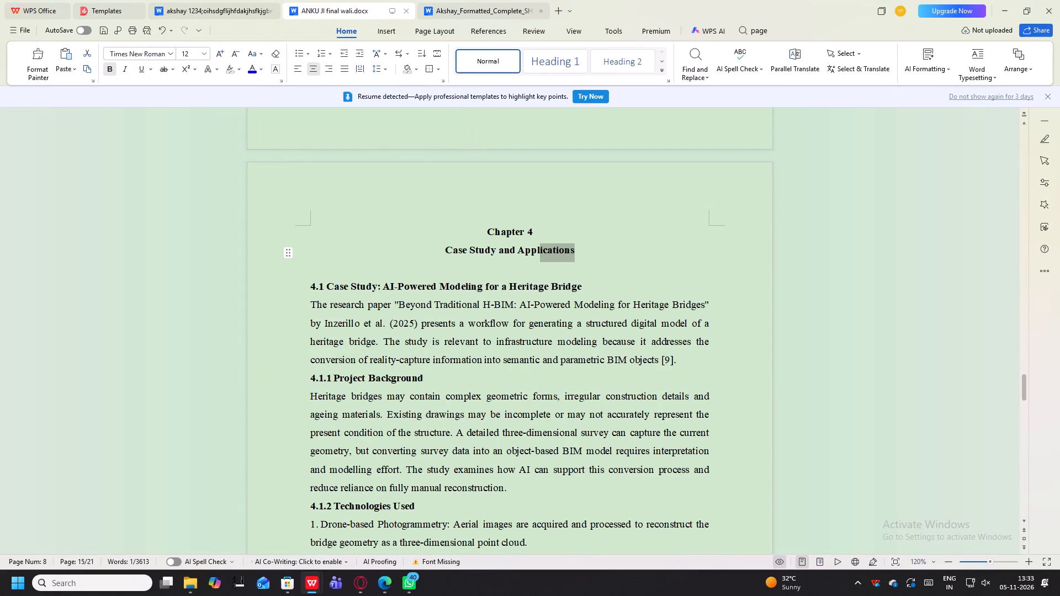
pyautogui.scroll(16, 397, 243)
pyautogui.scroll(8, 397, 243)
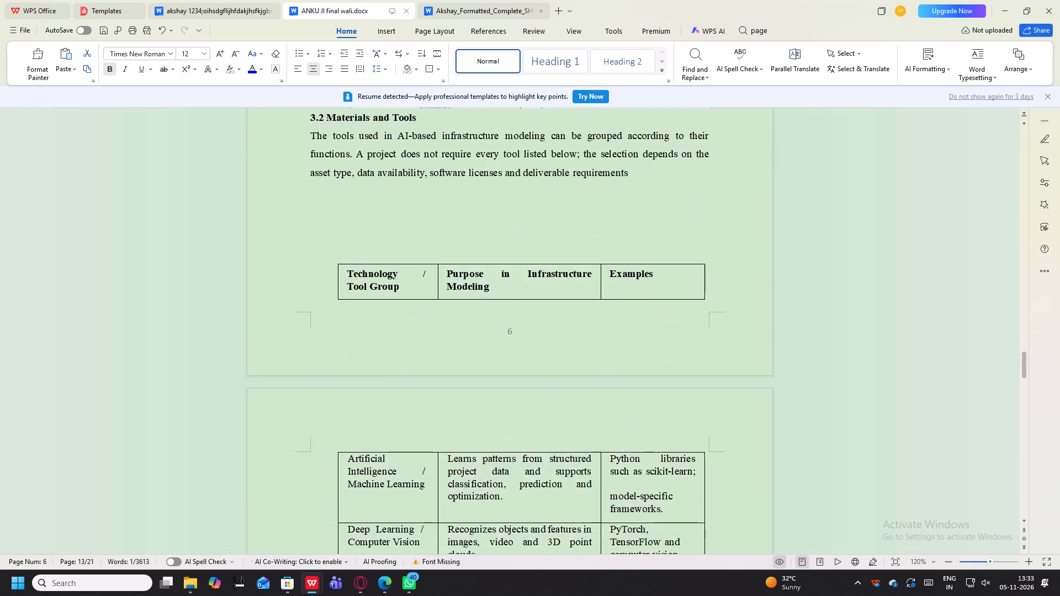
pyautogui.scroll(15, 397, 243)
pyautogui.scroll(11, 397, 243)
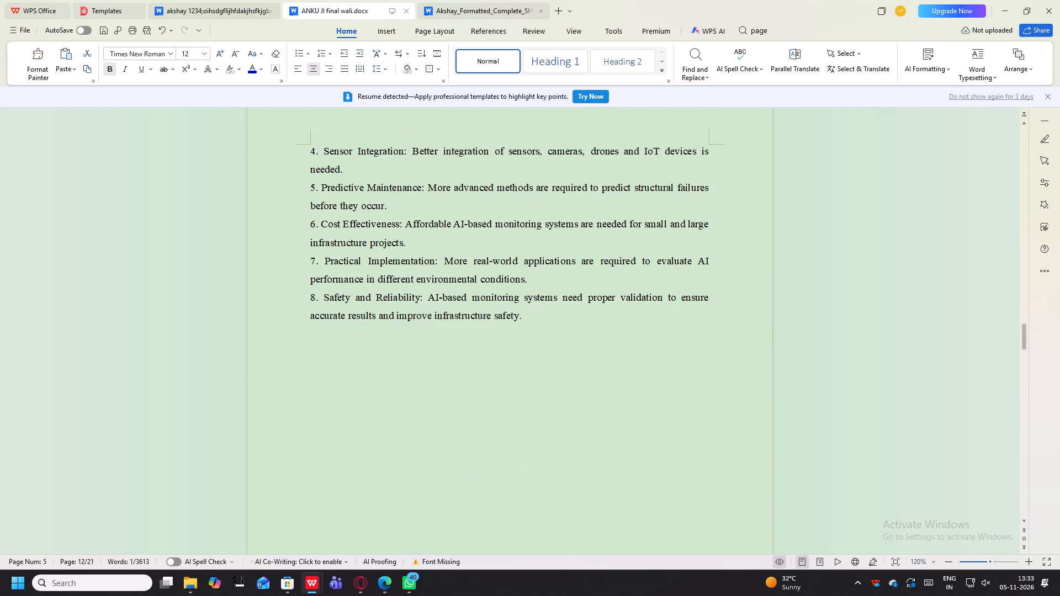
pyautogui.scroll(6, 397, 243)
pyautogui.scroll(15, 397, 243)
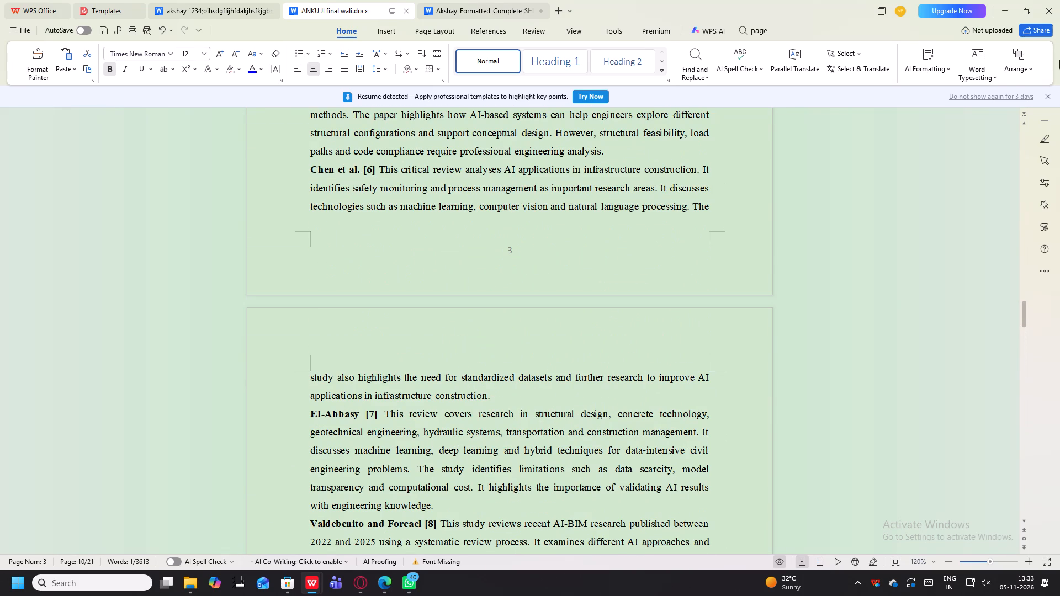
pyautogui.click(1026, 126)
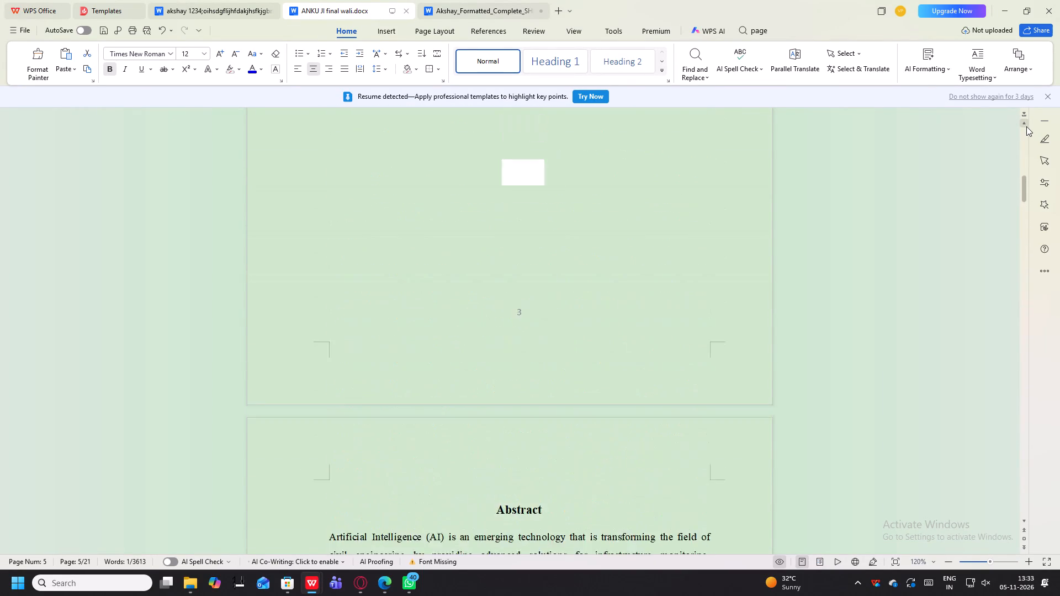
pyautogui.click(1026, 126)
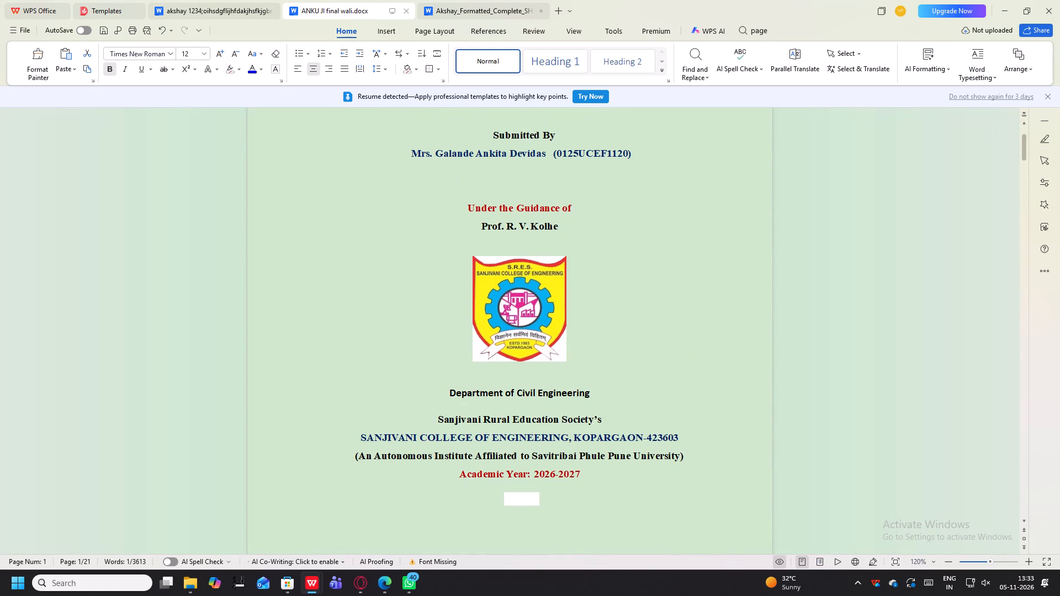
pyautogui.scroll(7, 587, 283)
pyautogui.scroll(-1, 587, 283)
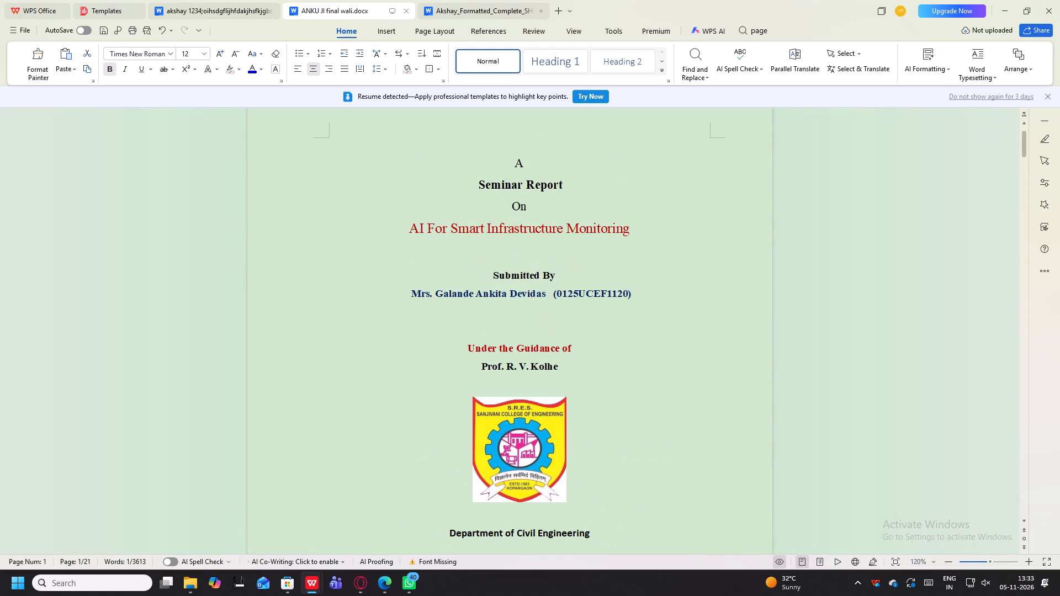
pyautogui.scroll(3, 423, 302)
pyautogui.scroll(-2, 427, 338)
pyautogui.click(424, 249)
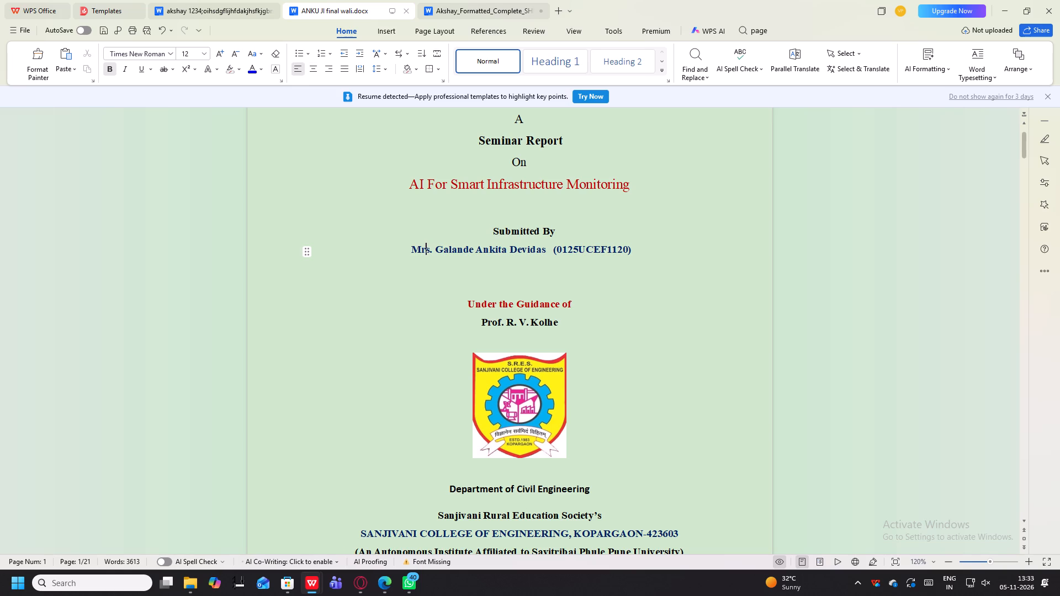
pyautogui.press('BackSpace')
# Change the student's title from Mrs. to Ms. on the Certificate page.
pyautogui.scroll(-5, 475, 273)
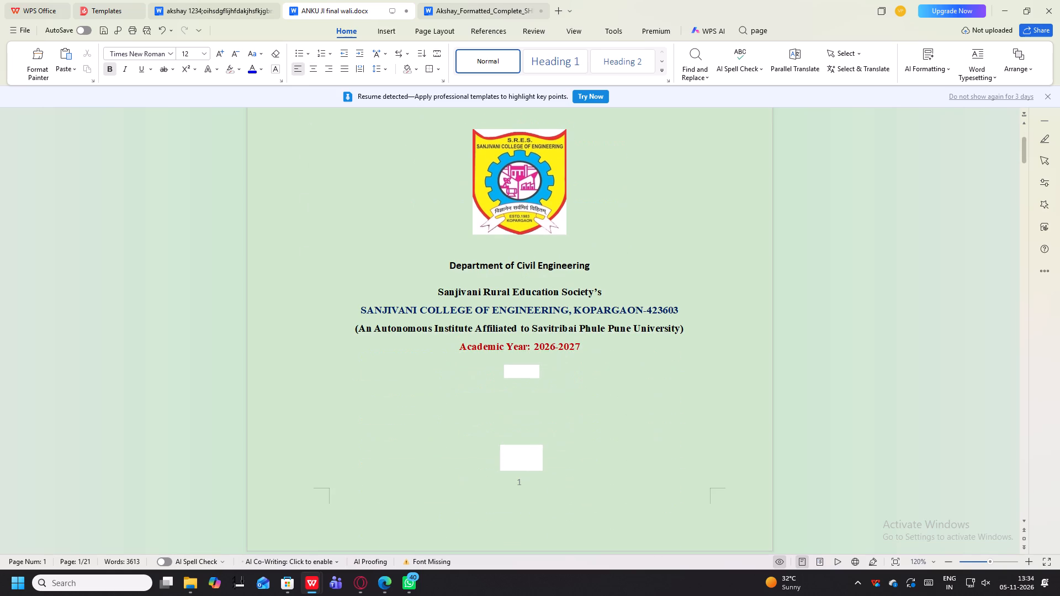
pyautogui.scroll(-7, 471, 276)
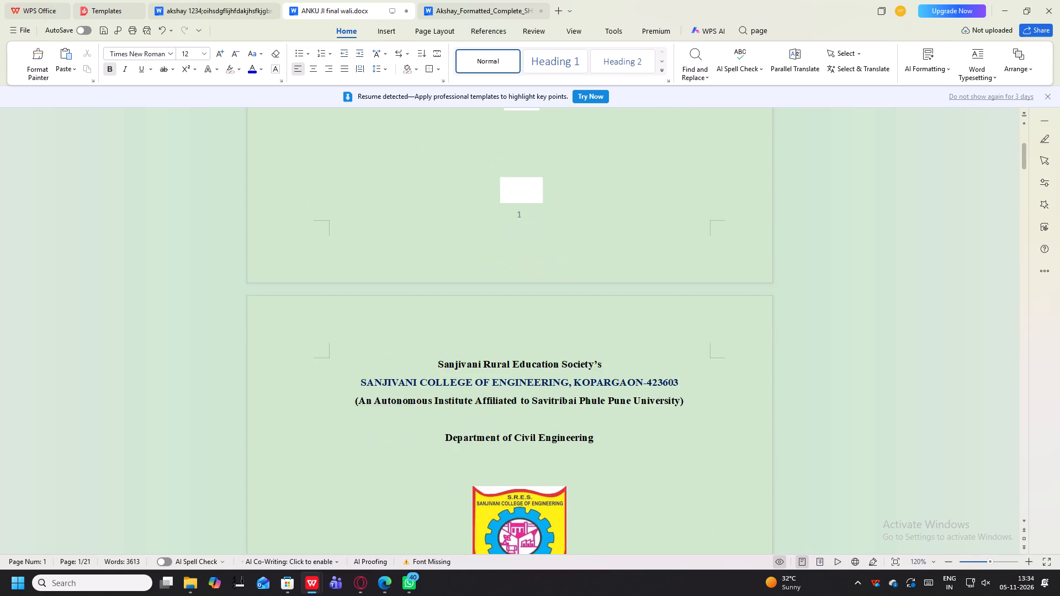
pyautogui.scroll(-5, 471, 276)
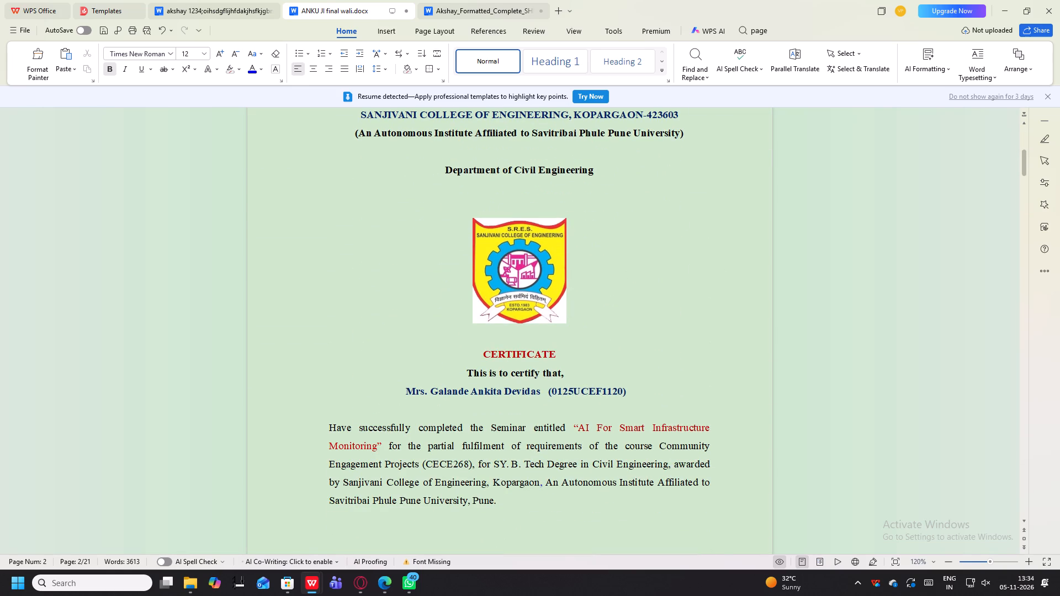
pyautogui.click(418, 388)
pyautogui.press('BackSpace')
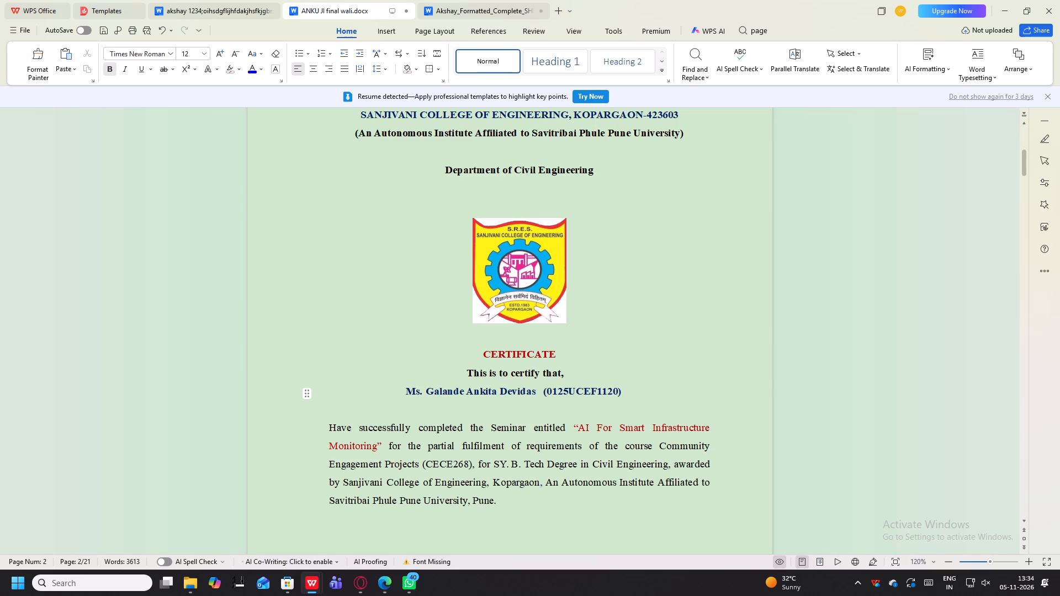
# Change the student's title from Mrs. to Ms. under Submitted by on the Acknowledgement page.
pyautogui.scroll(-10, 458, 364)
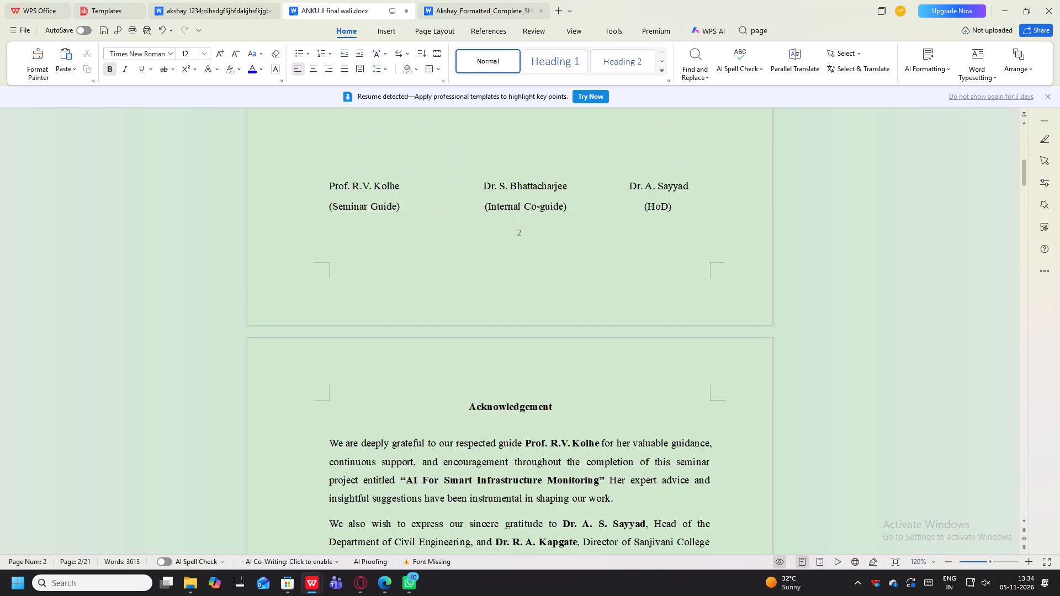
pyautogui.scroll(-8, 458, 364)
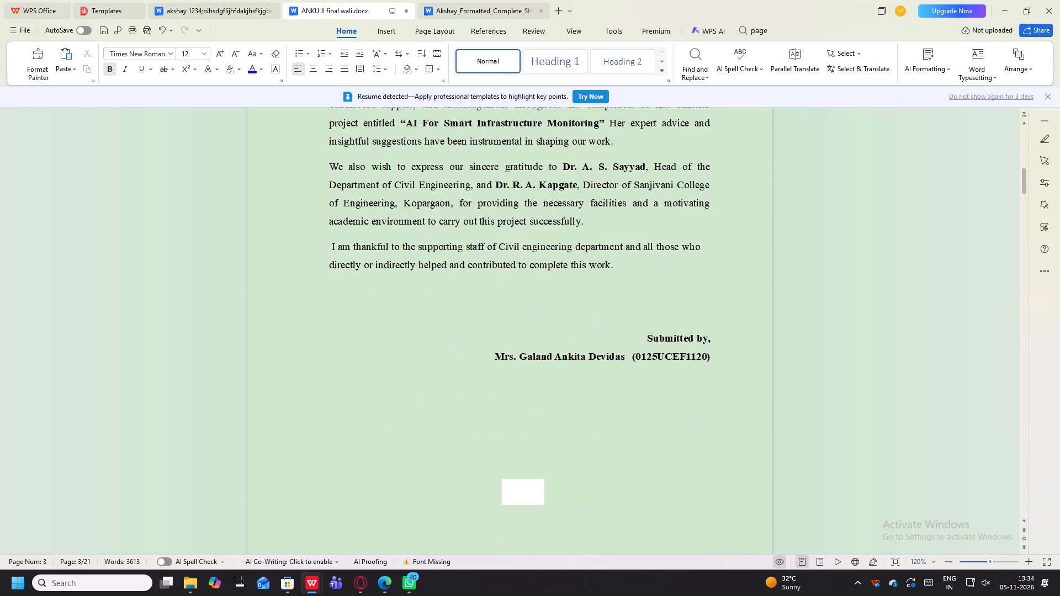
pyautogui.click(507, 357)
pyautogui.press('BackSpace')
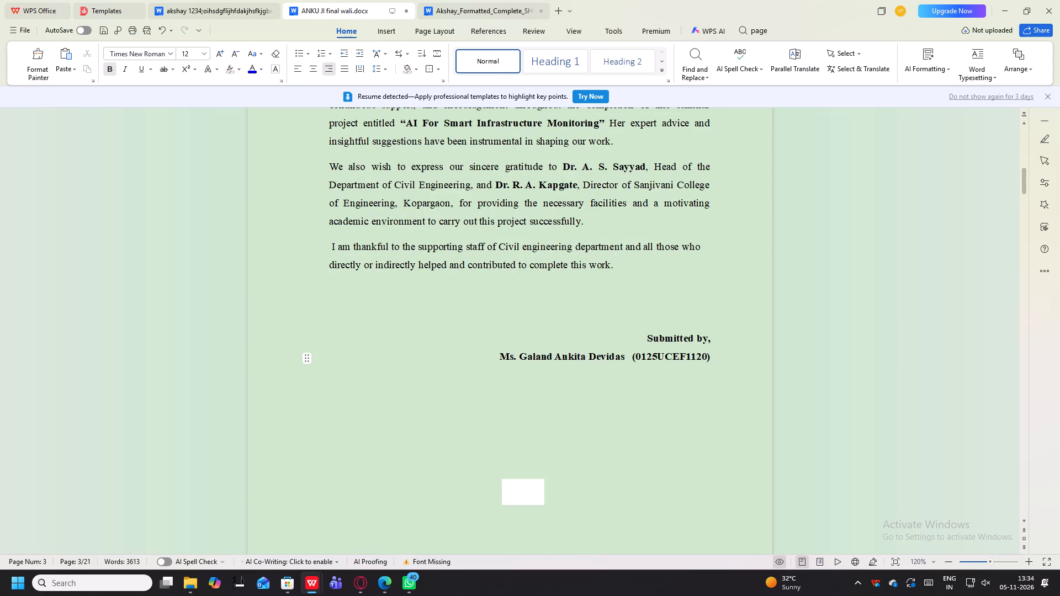
# Replace the Title column heading in the figures table with a copy of the "List of Figures" text from the row above.
pyautogui.scroll(-17, 552, 306)
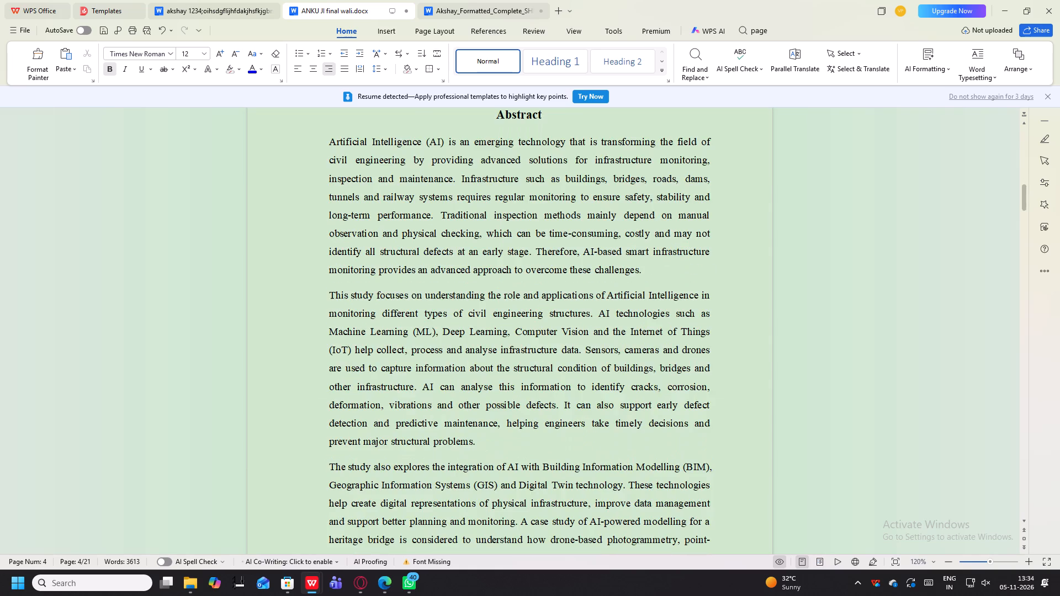
pyautogui.scroll(-15, 552, 306)
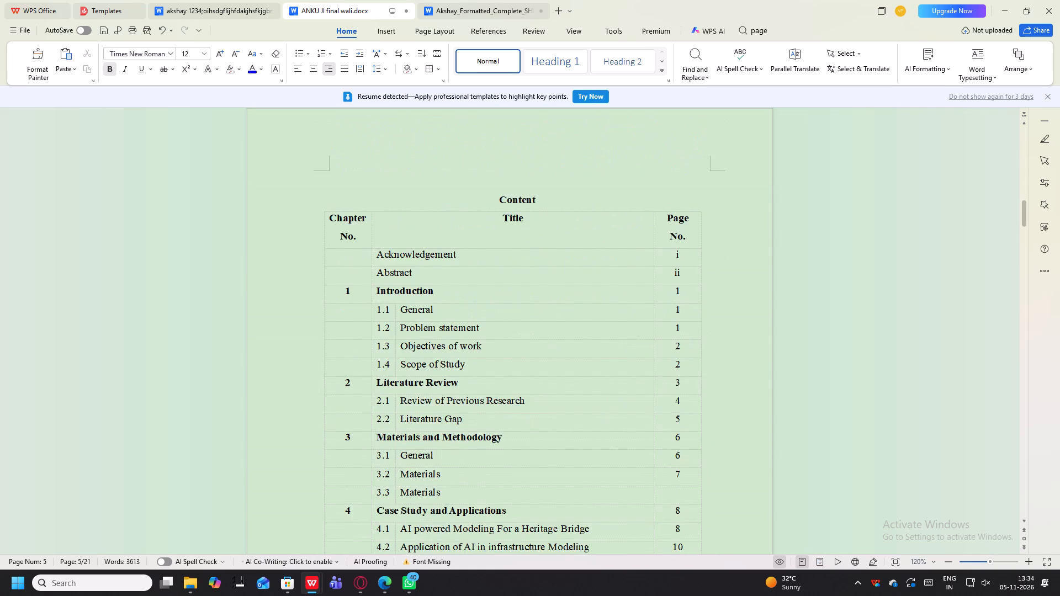
pyautogui.scroll(-14, 552, 306)
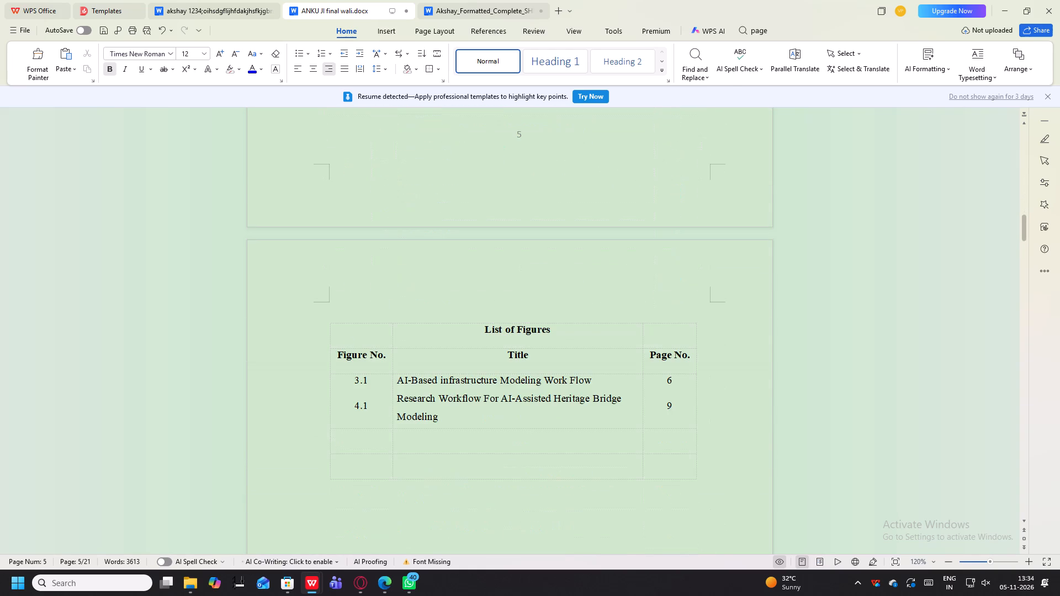
pyautogui.scroll(-1, 552, 306)
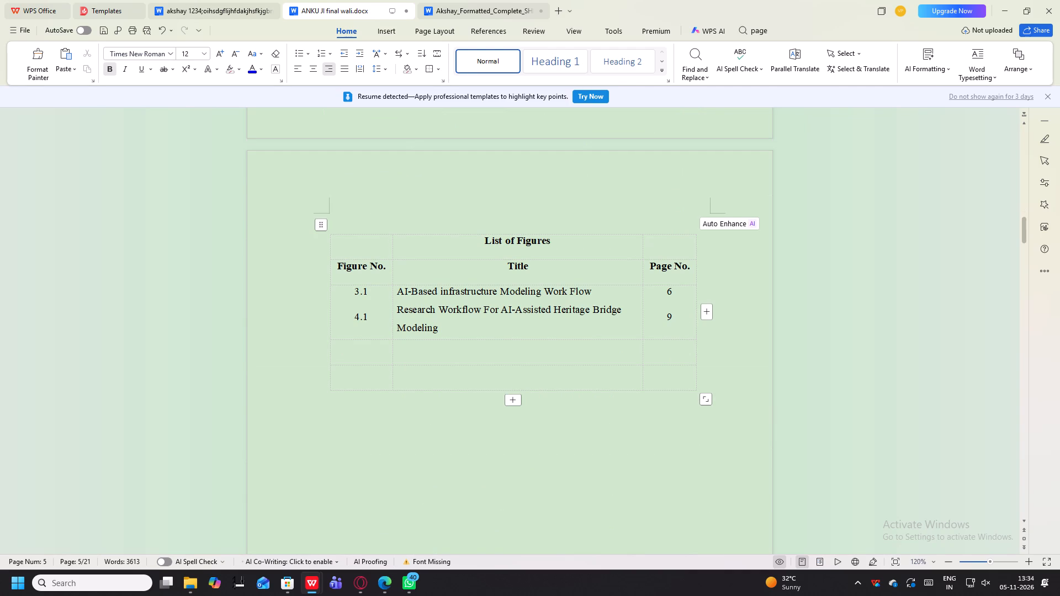
pyautogui.click(532, 264)
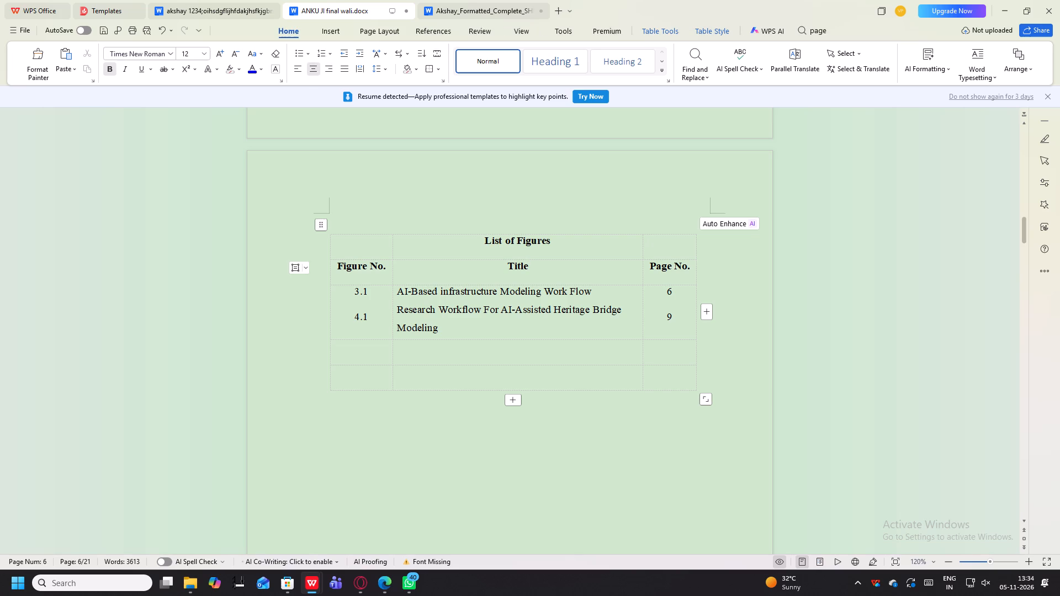
pyautogui.press('BackSpace')
pyautogui.press('BackSpace')
pyautogui.press('BackSpace')
pyautogui.press('BackSpace')
pyautogui.press('BackSpace')
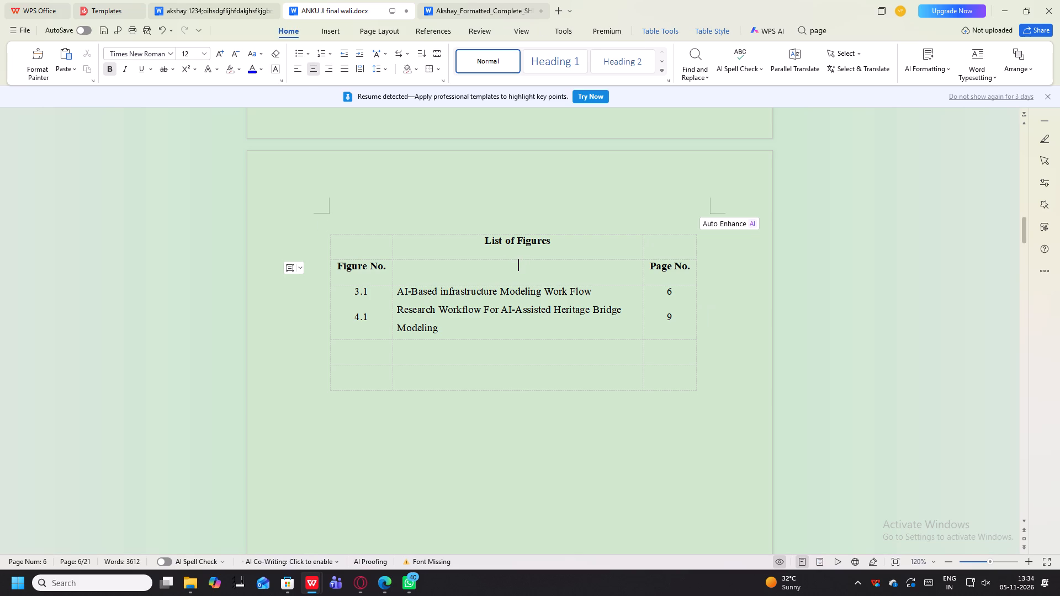
pyautogui.moveTo(480, 241); pyautogui.dragTo(556, 253)
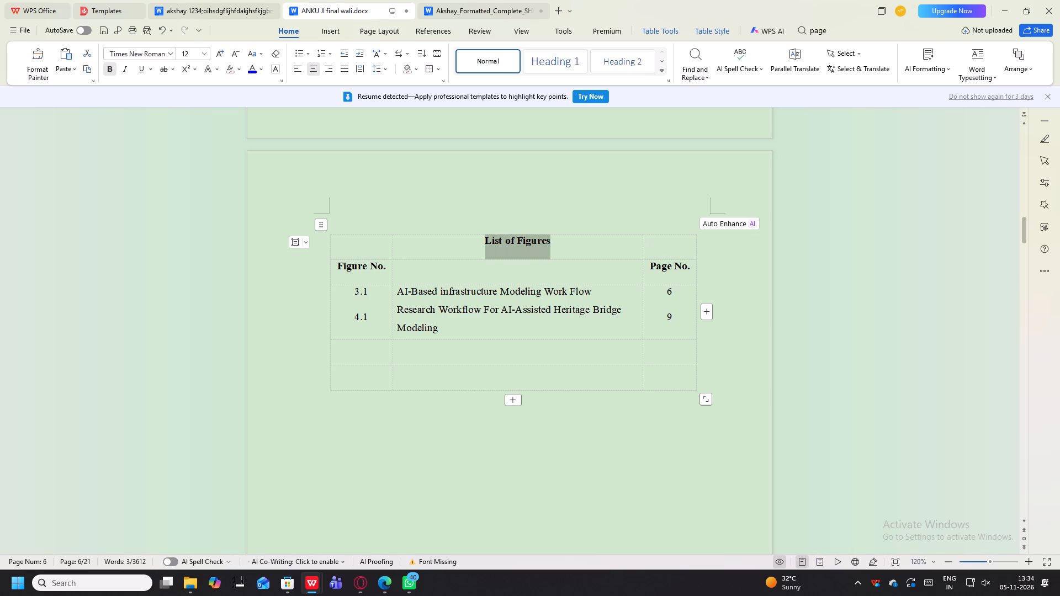
pyautogui.moveTo(556, 253); pyautogui.dragTo(557, 253)
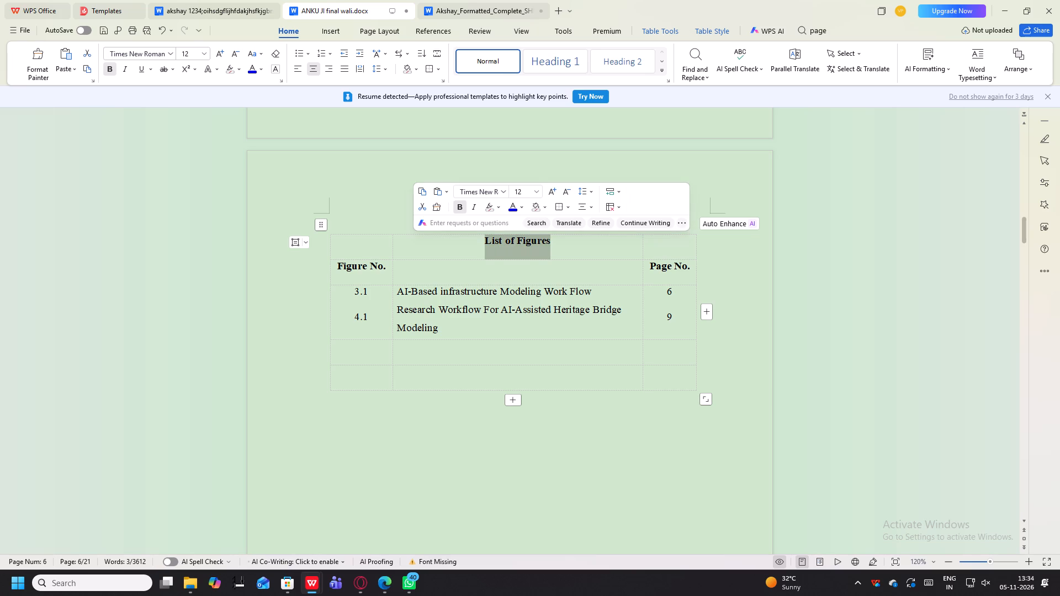
pyautogui.hotkey('ctrl', 'c')
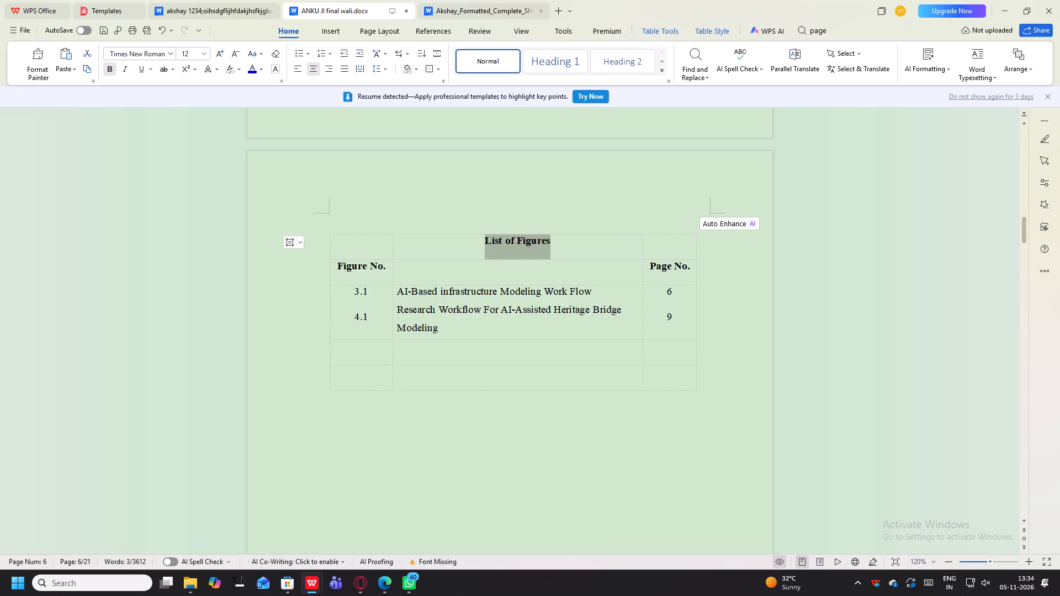
pyautogui.click(484, 273)
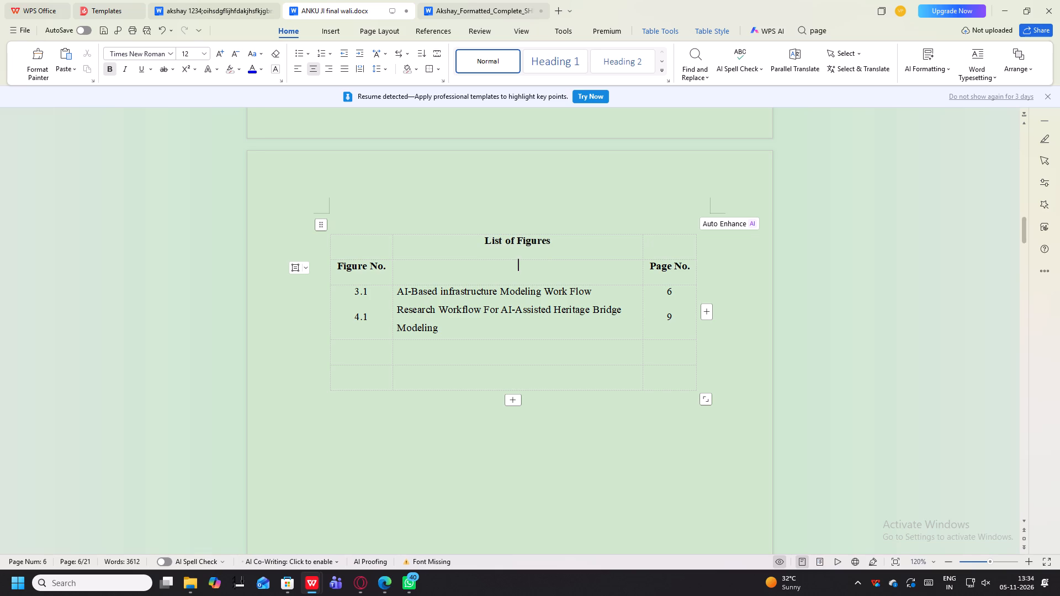
pyautogui.hotkey('ctrl', 'v')
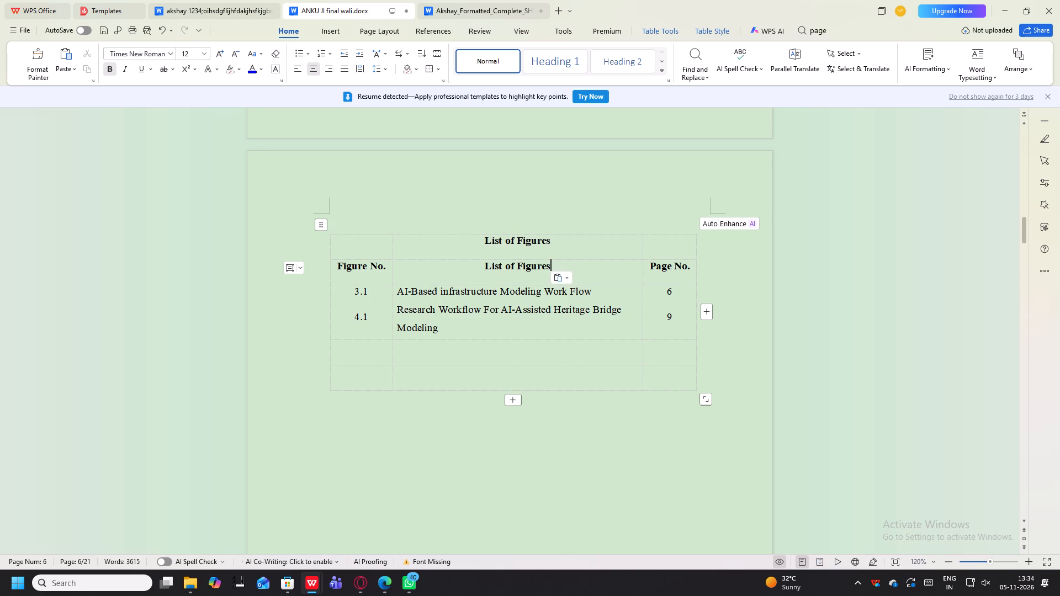
# Delete the original "List of Figures" text from the top row of the figures table.
pyautogui.click(556, 241)
pyautogui.click(554, 242)
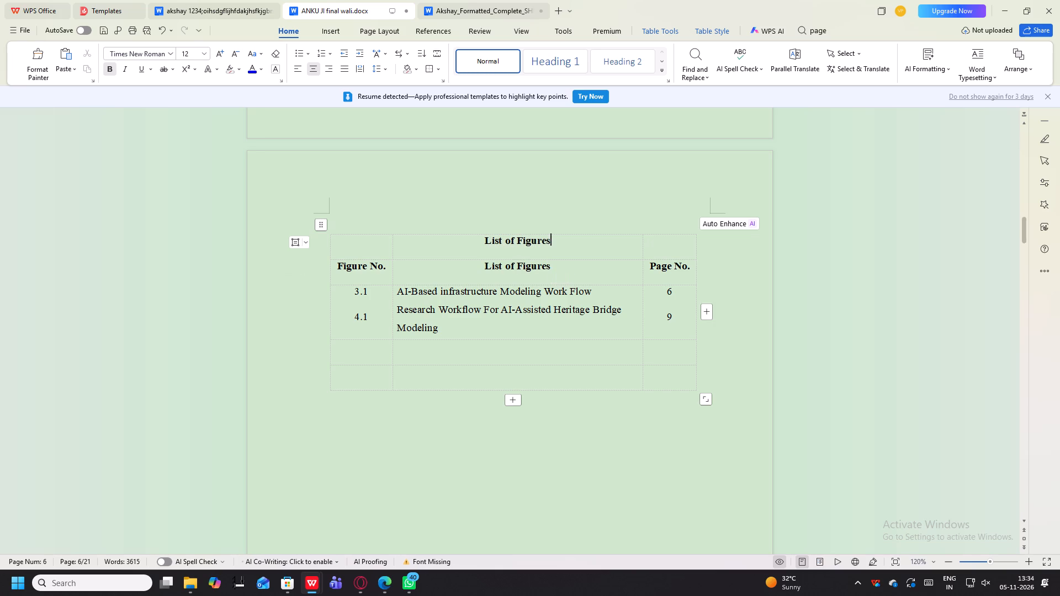
pyautogui.press('BackSpace')
pyautogui.press('BackSpace')
pyautogui.press('BackSpace')
pyautogui.press('BackSpace')
pyautogui.press('BackSpace')
pyautogui.press('BackSpace')
pyautogui.press('BackSpace')
pyautogui.press('BackSpace')
pyautogui.press('BackSpace')
pyautogui.press('BackSpace')
pyautogui.press('BackSpace')
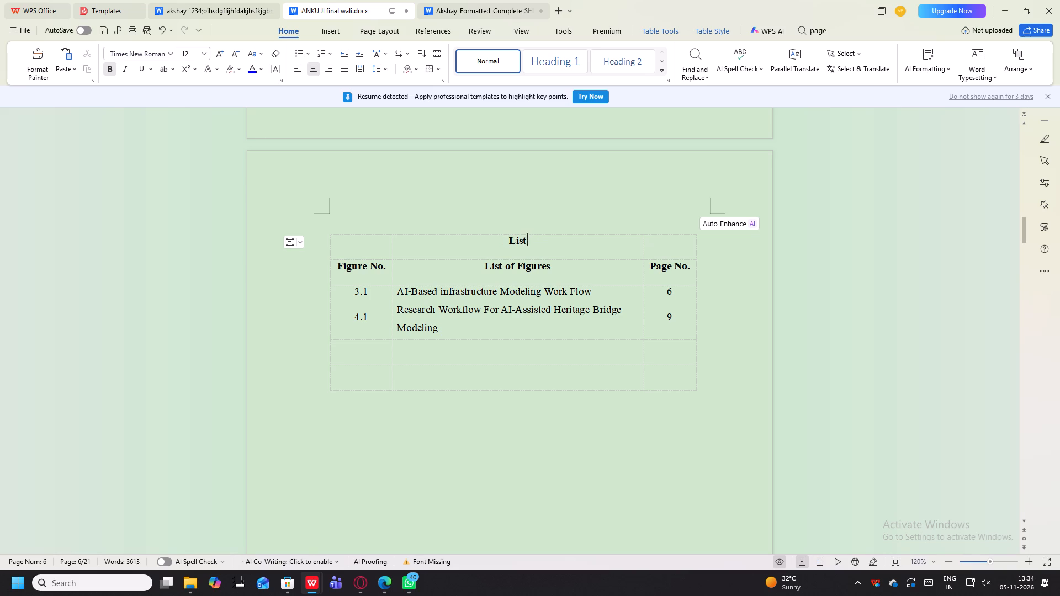
pyautogui.press('BackSpace')
pyautogui.press('BackSpace')
pyautogui.press('BackSpace')
pyautogui.press('BackSpace')
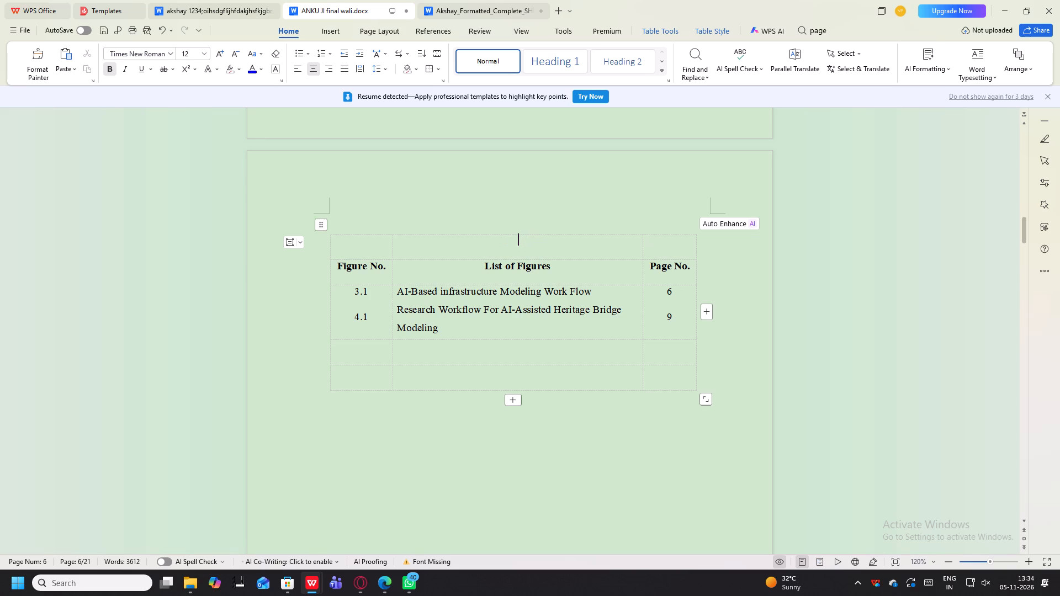
# Replace the Title column heading in the list of tables with a copy of the "List of Table" text from the row above.
pyautogui.scroll(-1, 521, 259)
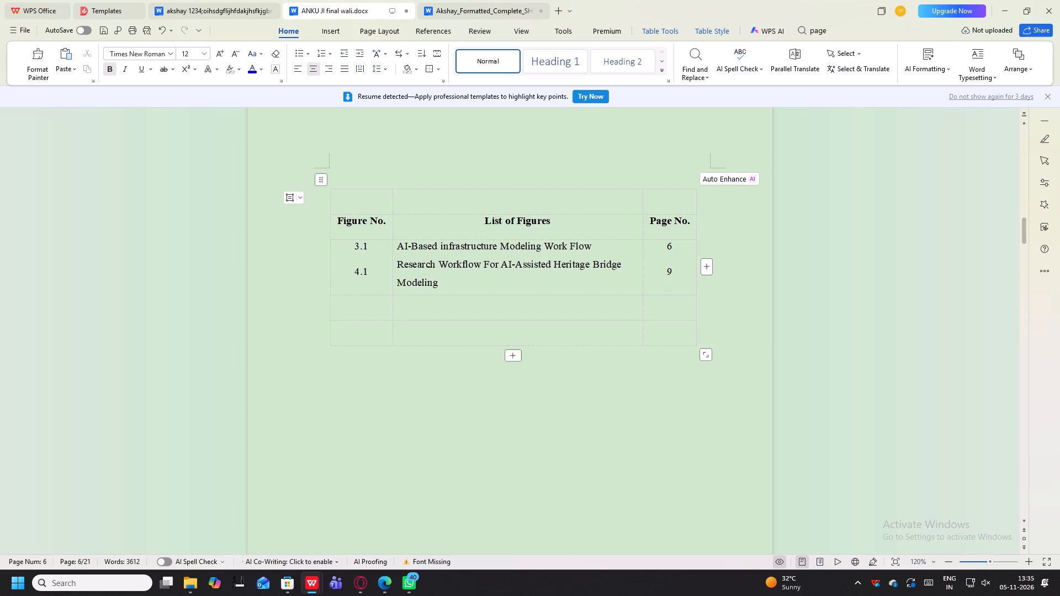
pyautogui.scroll(-14, 593, 248)
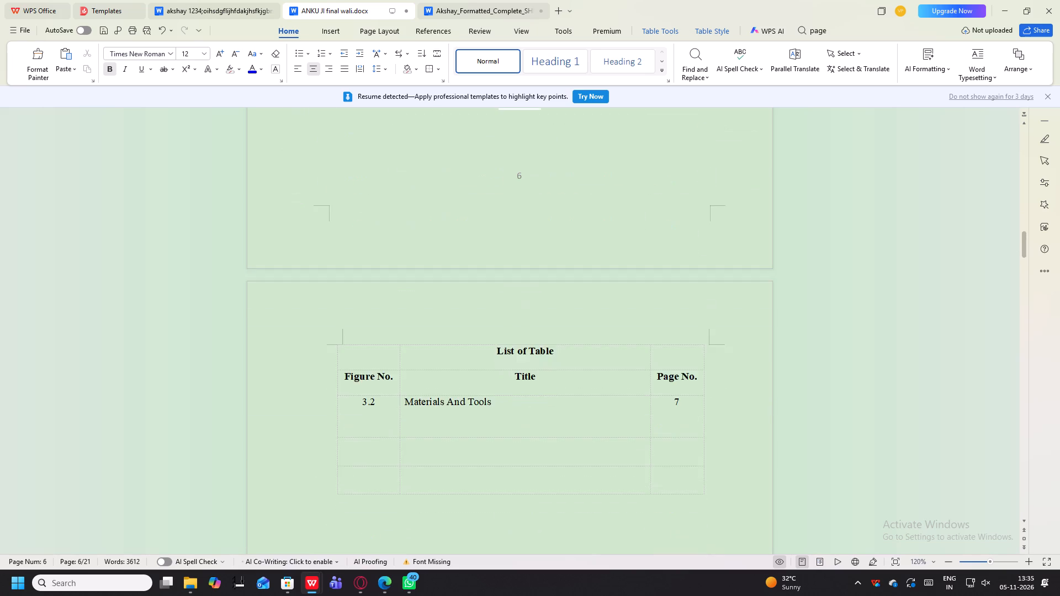
pyautogui.click(540, 336)
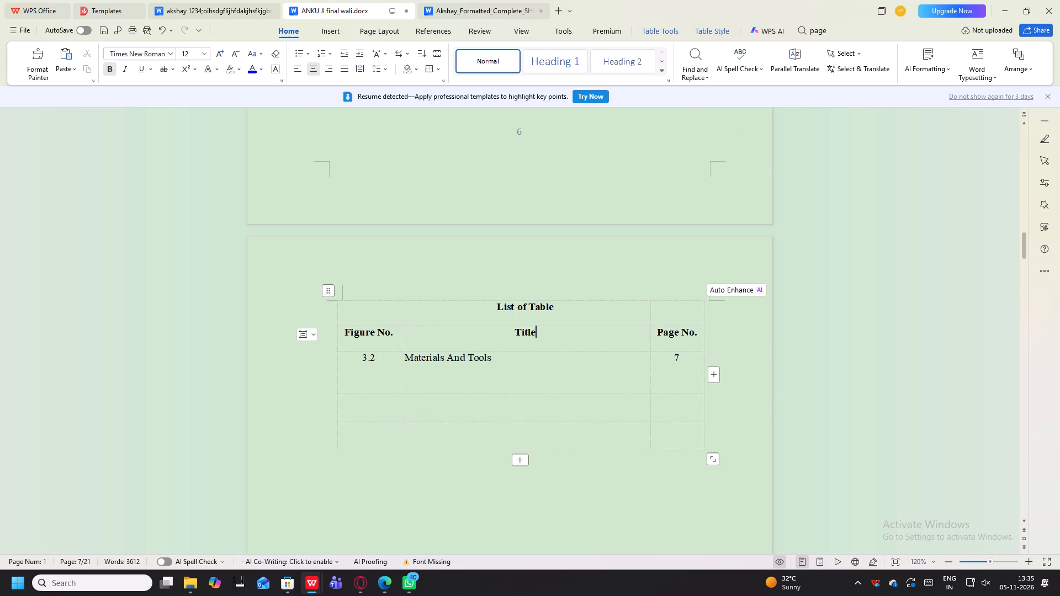
pyautogui.press('BackSpace')
pyautogui.press('BackSpace')
pyautogui.press('BackSpace')
pyautogui.press('BackSpace')
pyautogui.press('BackSpace')
pyautogui.moveTo(489, 307); pyautogui.dragTo(559, 313)
pyautogui.hotkey('ctrl', 'c')
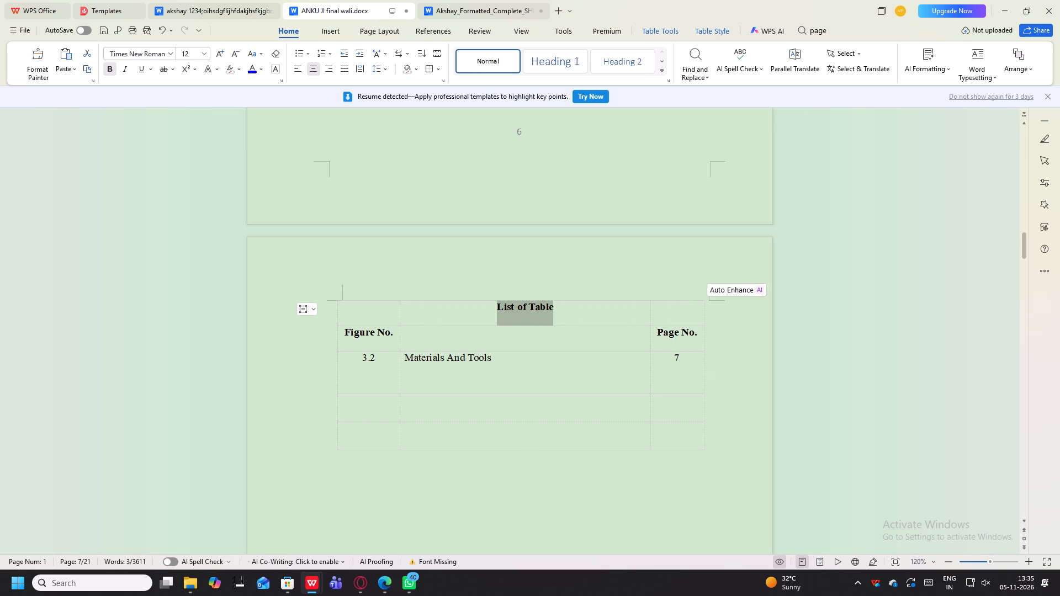
pyautogui.click(496, 339)
pyautogui.hotkey('ctrl', 'v')
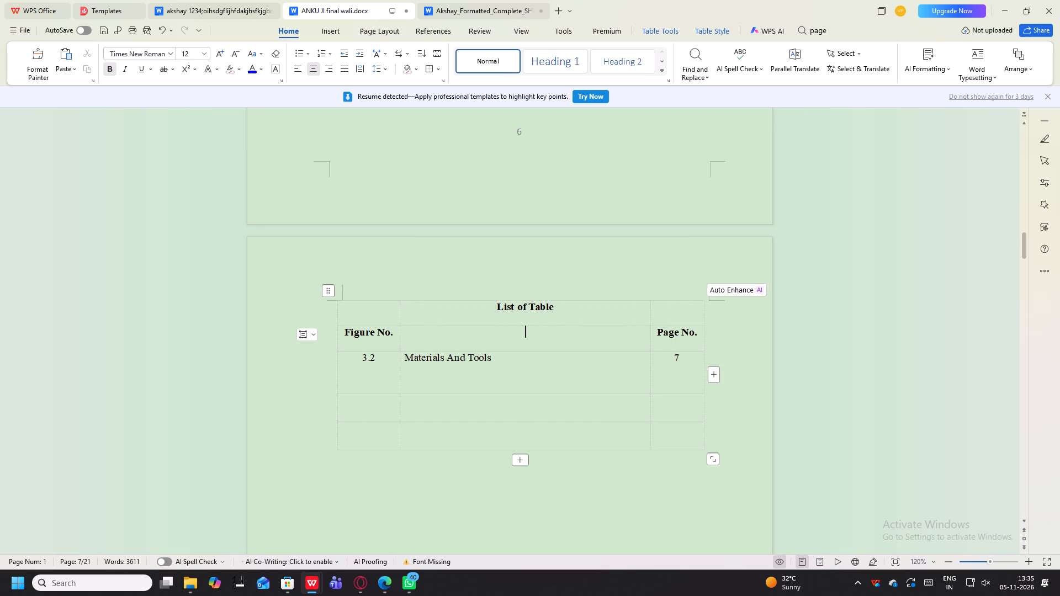
# Delete the original "List of Table" text from the top row of the list of tables.
pyautogui.click(563, 310)
pyautogui.press('BackSpace')
pyautogui.press('BackSpace')
pyautogui.press('BackSpace')
pyautogui.press('BackSpace')
pyautogui.press('BackSpace')
pyautogui.press('BackSpace')
pyautogui.press('BackSpace')
pyautogui.press('BackSpace')
pyautogui.press('BackSpace')
pyautogui.press('BackSpace')
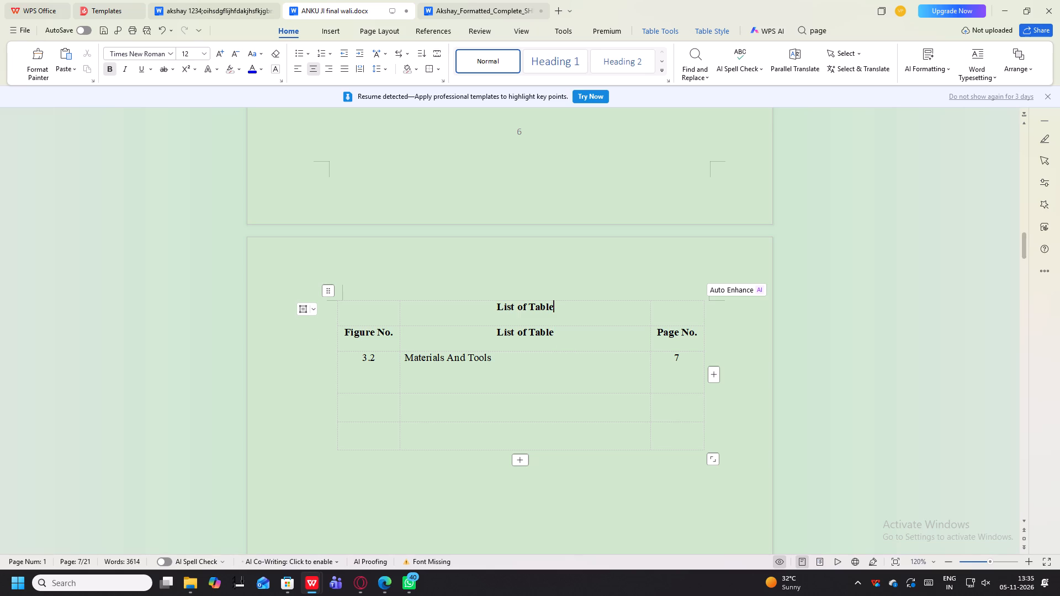
pyautogui.press('BackSpace')
pyautogui.press('BackSpace')
pyautogui.press('BackSpace')
# Review the edited pages from the start of Chapter 1 back through the lists, abstract and Acknowledgement to the cover page.
pyautogui.scroll(-16, 555, 301)
pyautogui.scroll(-5, 555, 301)
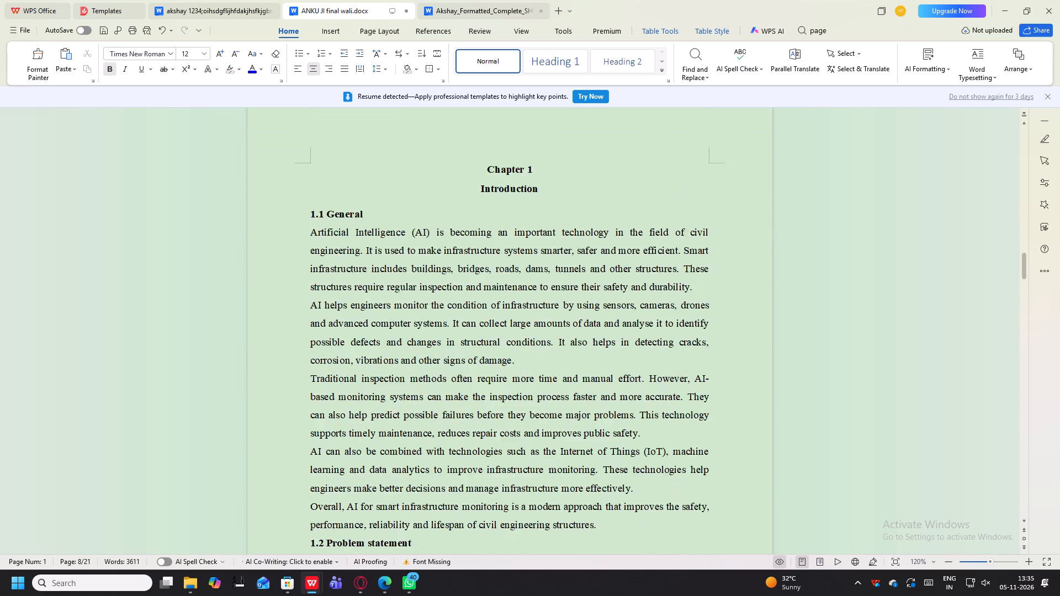
pyautogui.scroll(-6, 555, 300)
pyautogui.scroll(20, 555, 300)
pyautogui.scroll(4, 555, 300)
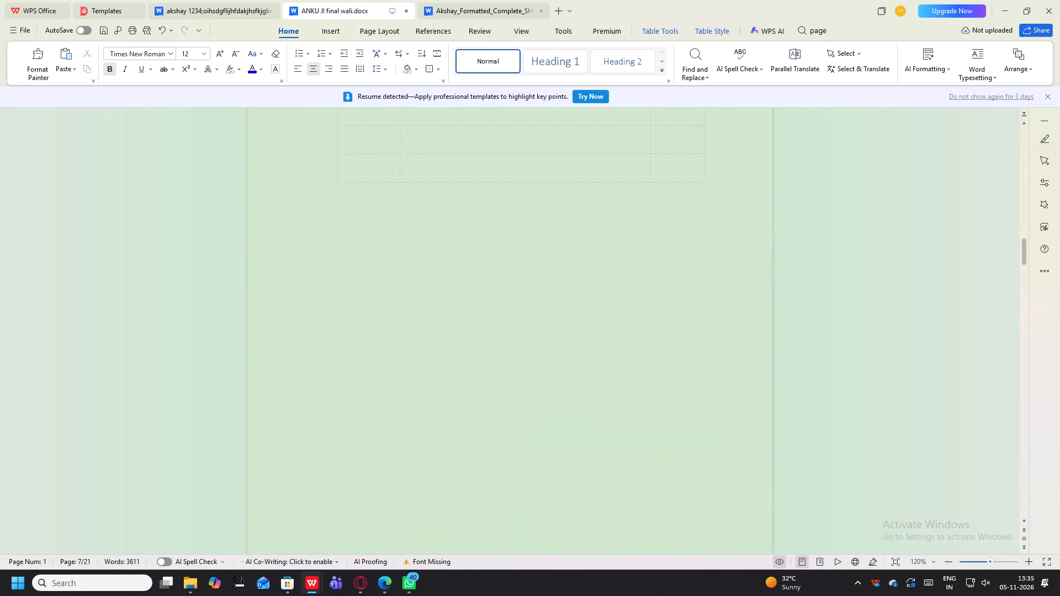
pyautogui.scroll(3, 555, 300)
pyautogui.scroll(16, 551, 344)
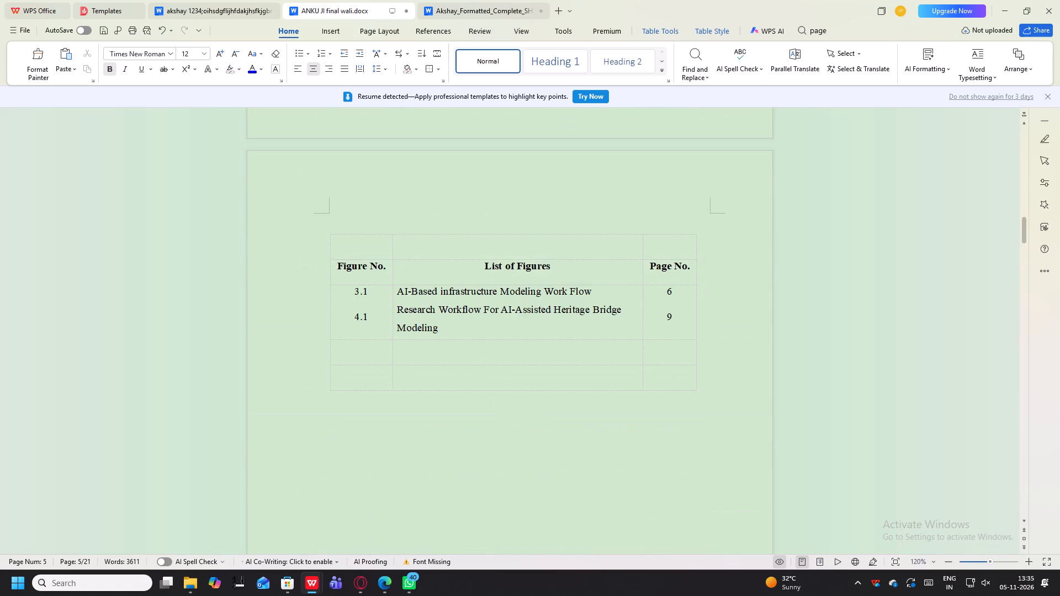
pyautogui.scroll(20, 551, 344)
pyautogui.scroll(6, 551, 344)
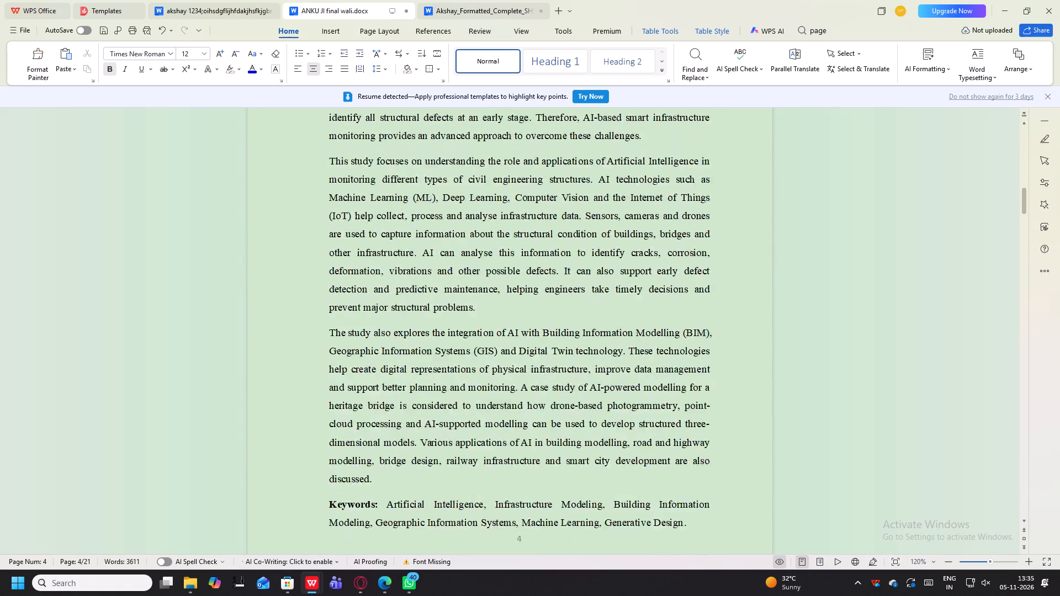
pyautogui.scroll(20, 551, 344)
pyautogui.scroll(7, 551, 344)
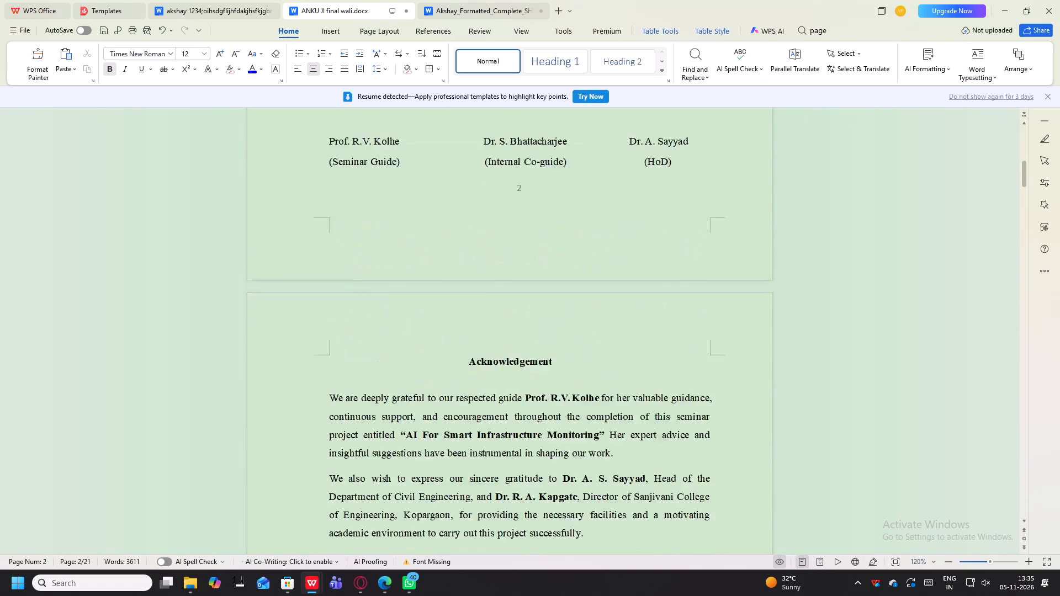
pyautogui.scroll(20, 551, 344)
pyautogui.scroll(6, 551, 344)
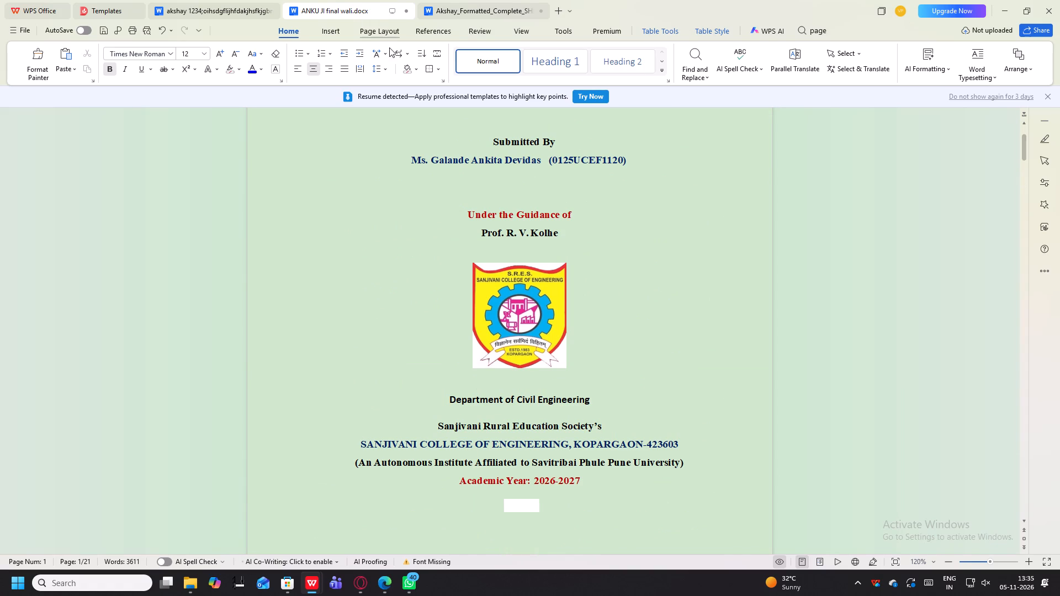
# Save the report as the Word document "ANKU JI final wali.docx" in the Downloads folder, replacing the existing file.
pyautogui.click(13, 31)
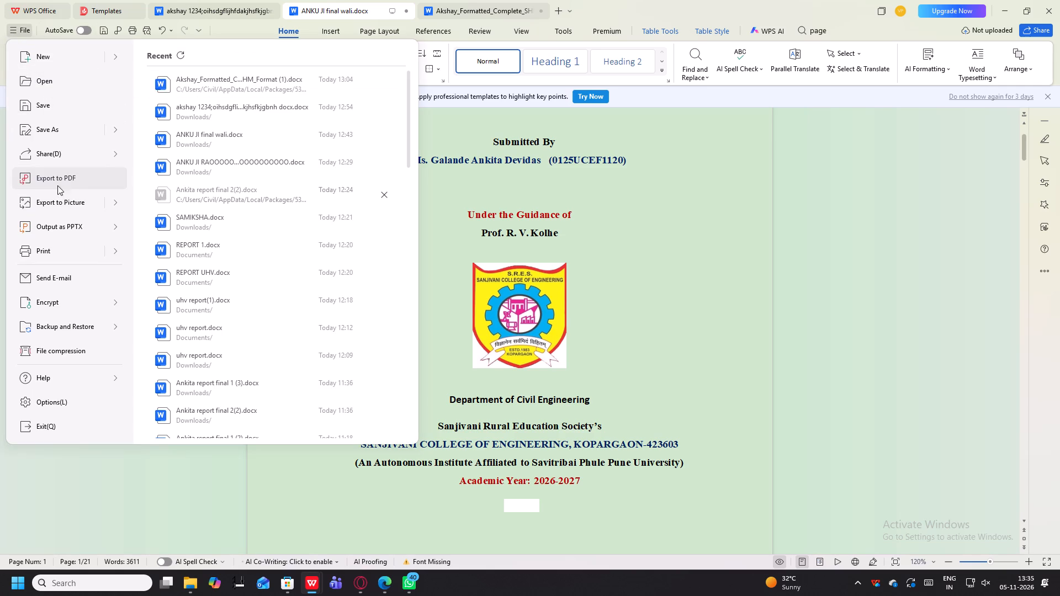
pyautogui.click(53, 136)
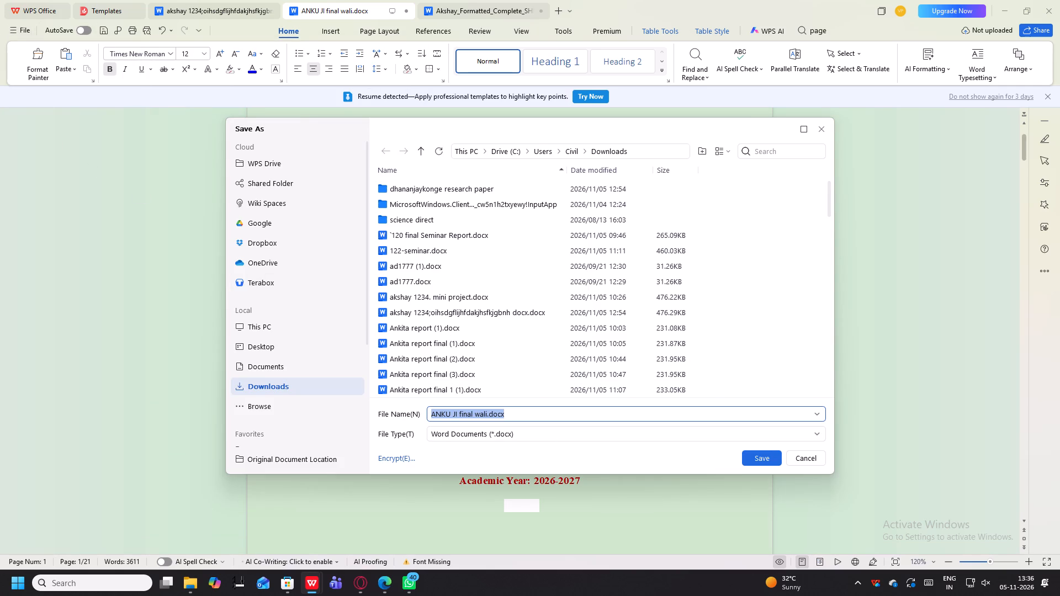
pyautogui.click(766, 459)
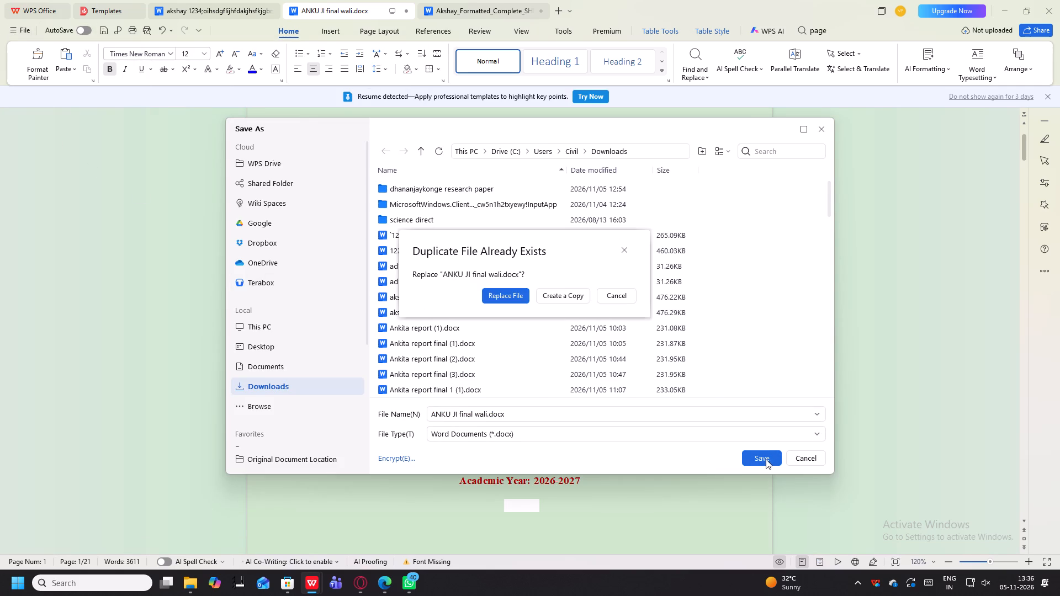
pyautogui.click(505, 297)
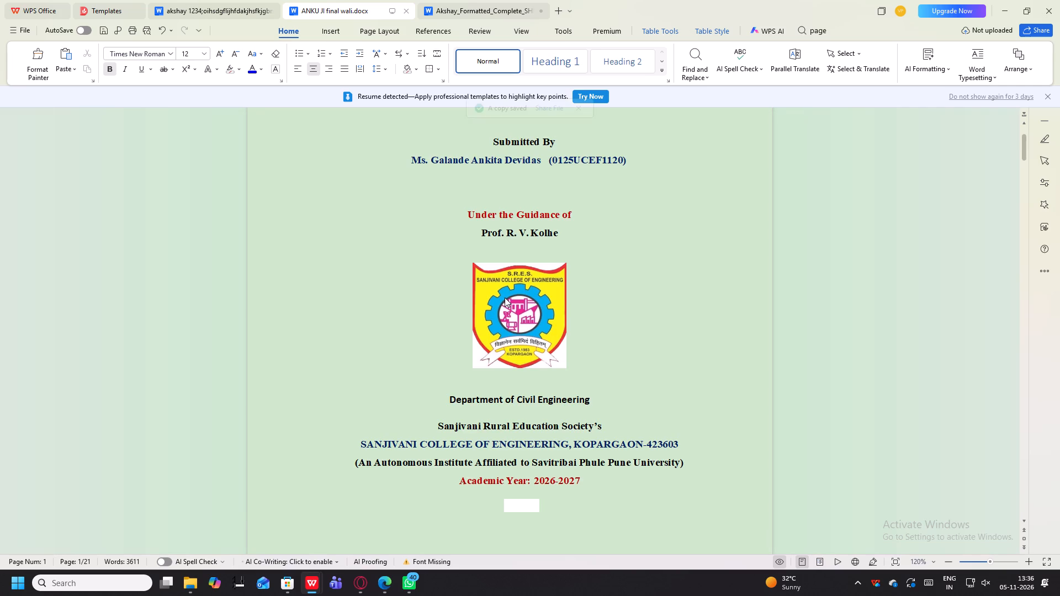
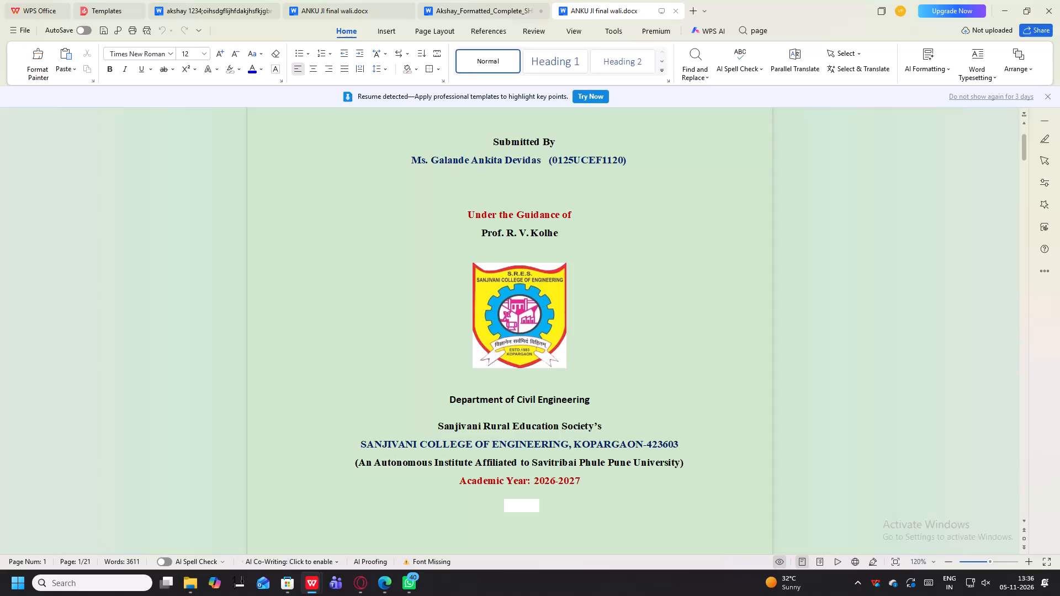
# Review the saved report's front pages from the cover through the certificate and acknowledgement to the abstract and keywords.
pyautogui.scroll(-11, 745, 263)
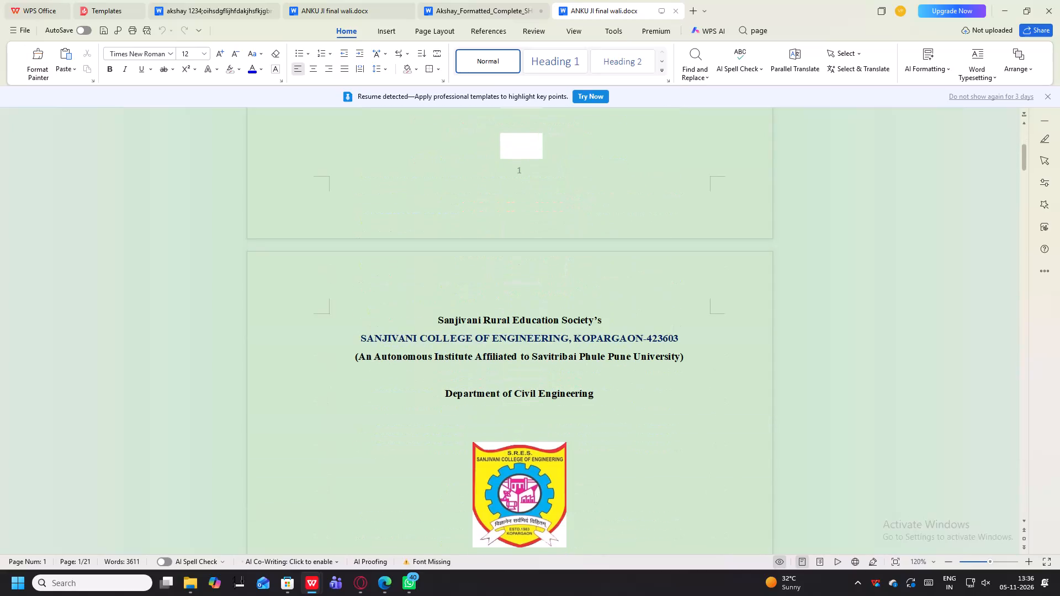
pyautogui.scroll(-7, 745, 263)
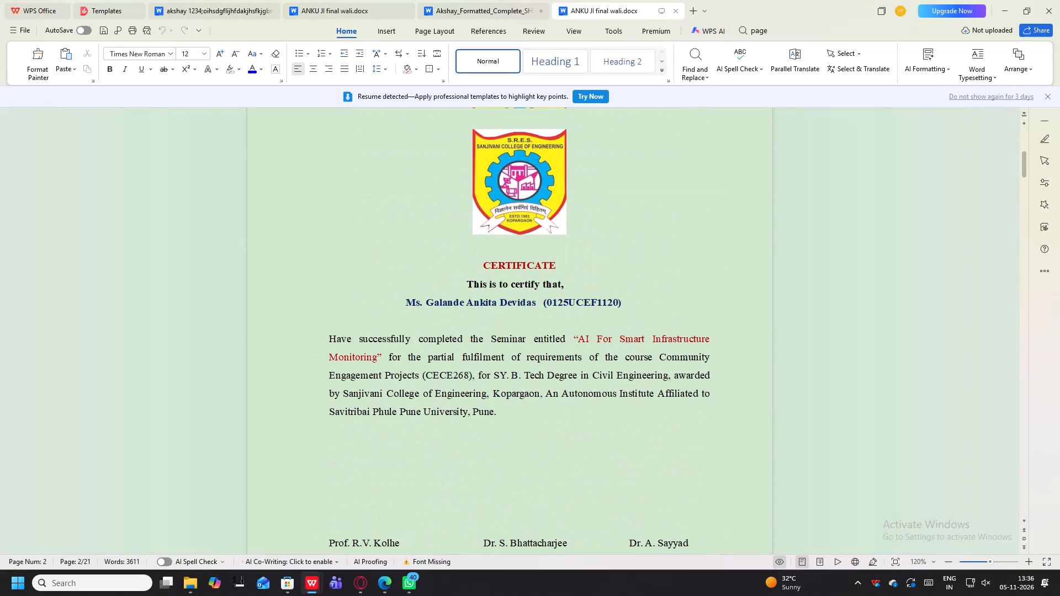
pyautogui.scroll(-2, 745, 263)
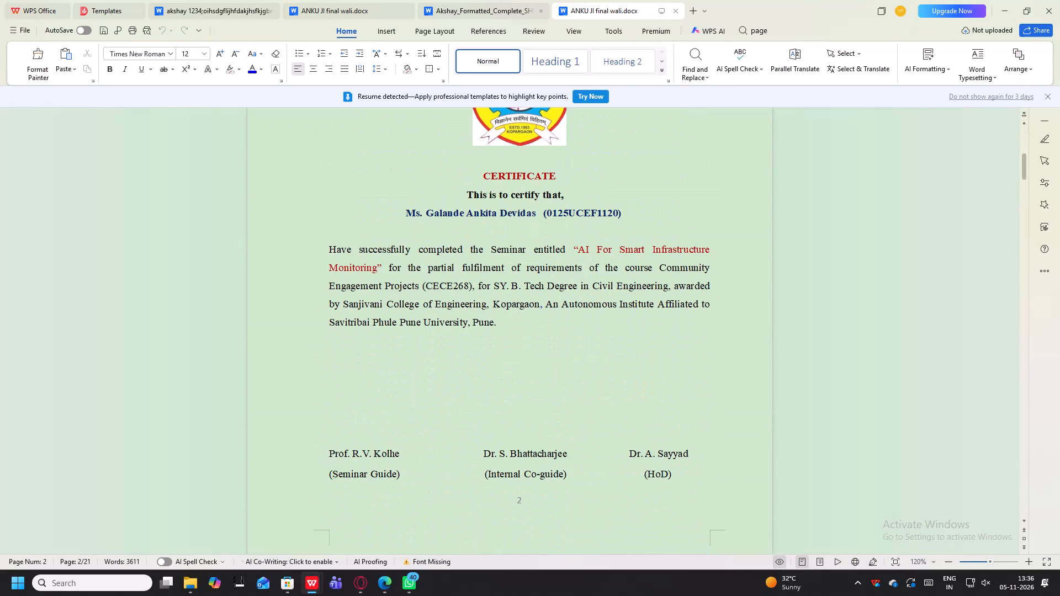
pyautogui.scroll(-14, 745, 263)
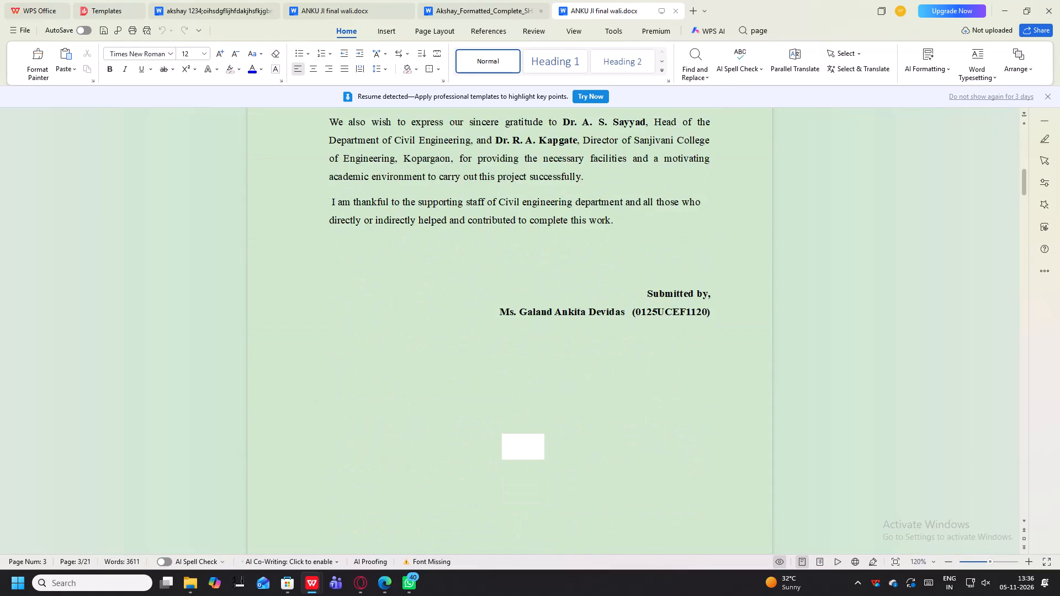
pyautogui.scroll(-16, 745, 263)
pyautogui.scroll(-5, 745, 263)
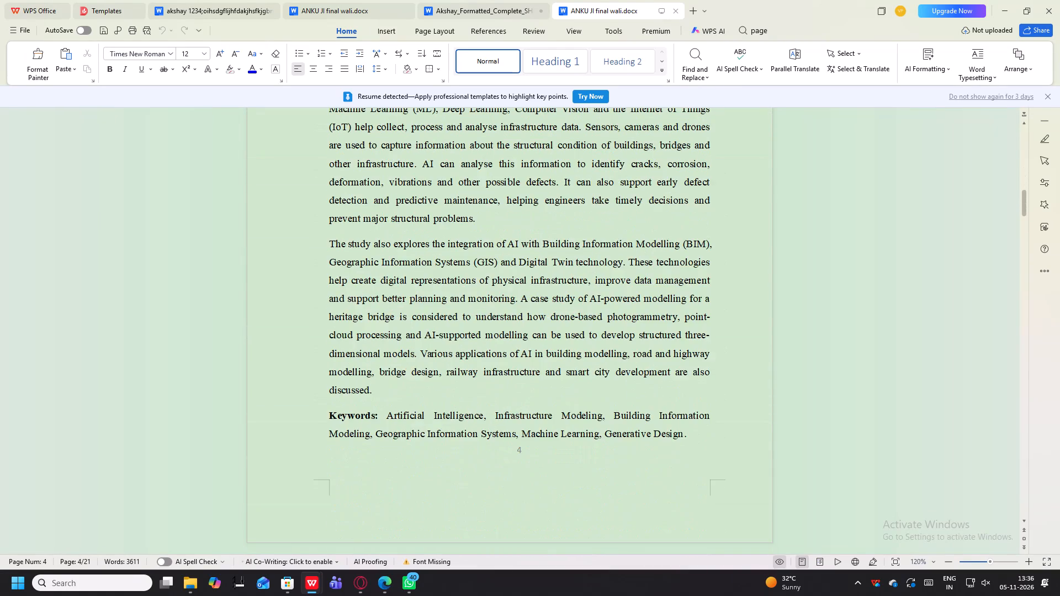
# Check the Content table's chapter entries and page numbers, and compare the List of Figures and List of Table pages.
pyautogui.scroll(-10, 745, 263)
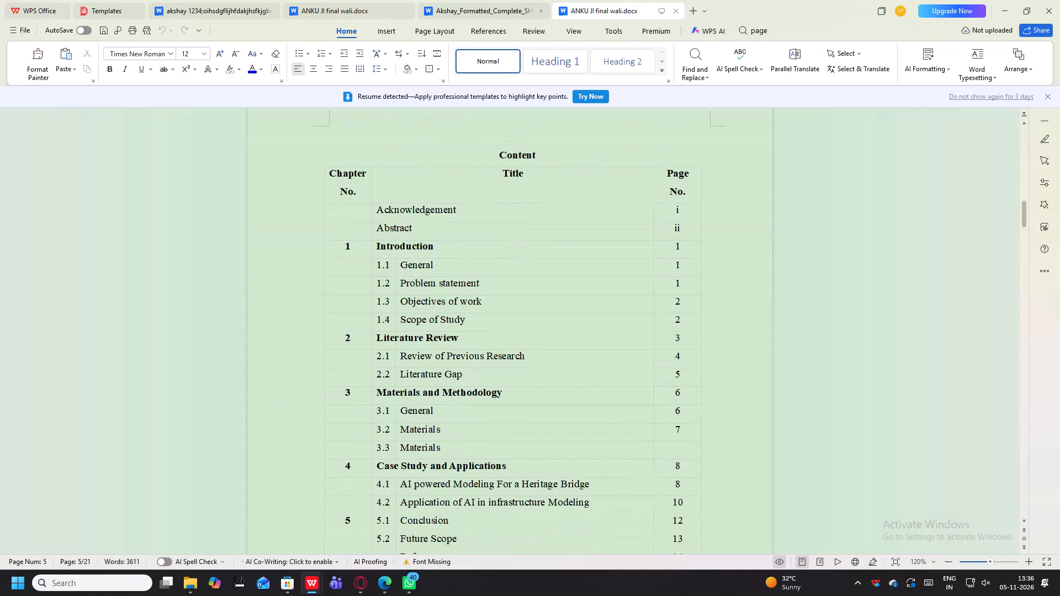
pyautogui.scroll(-4, 745, 263)
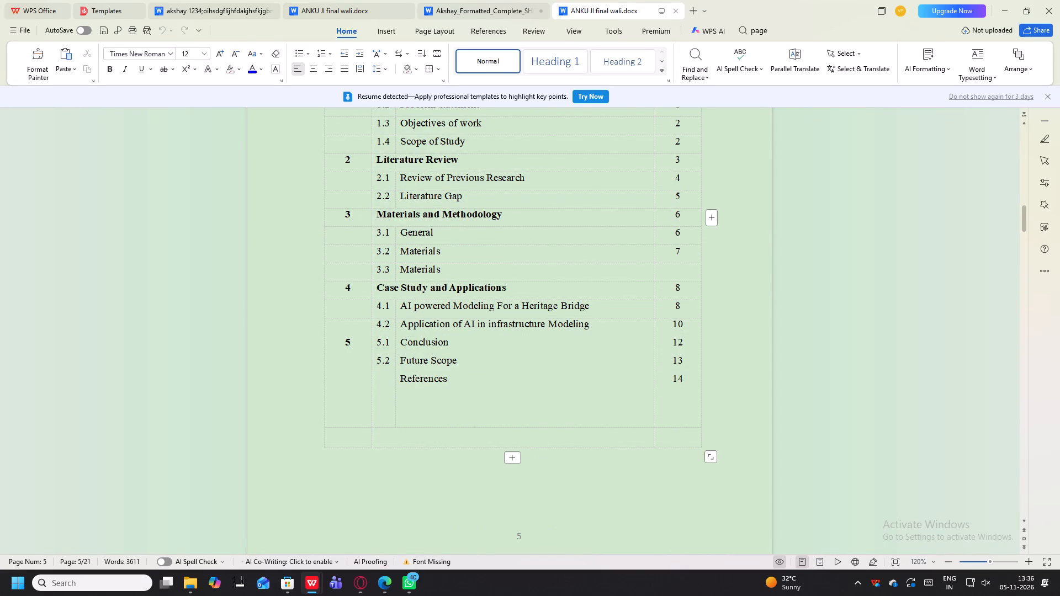
pyautogui.scroll(-3, 483, 357)
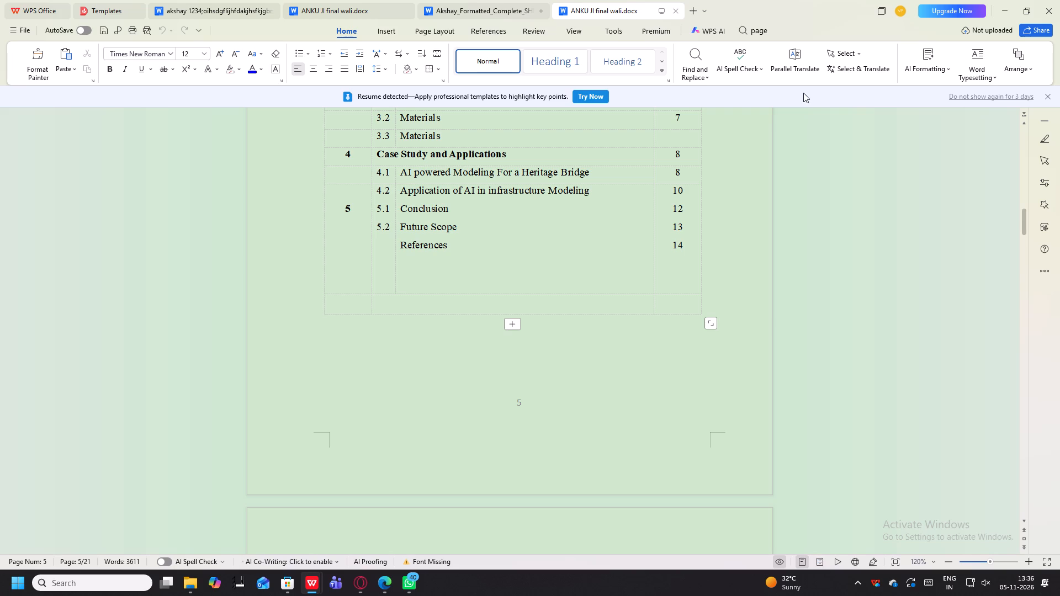
pyautogui.scroll(-4, 562, 246)
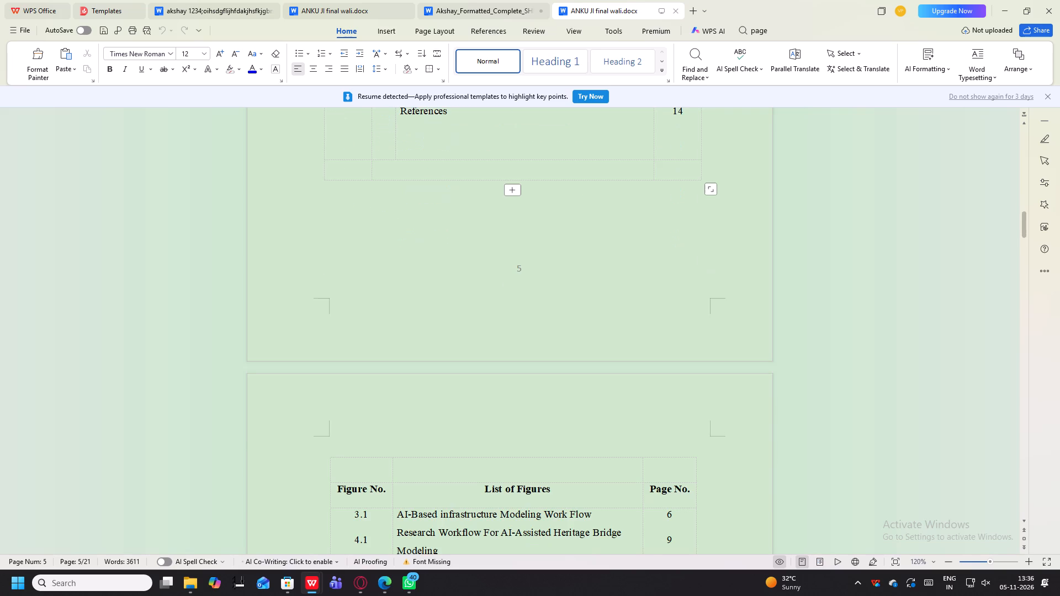
pyautogui.scroll(-7, 562, 246)
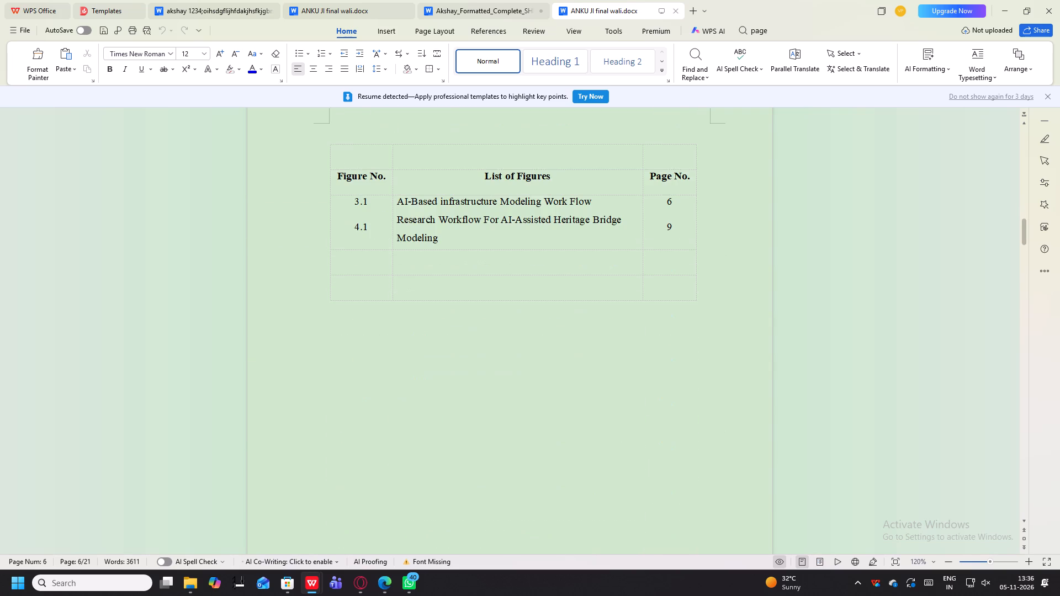
pyautogui.scroll(-6, 562, 246)
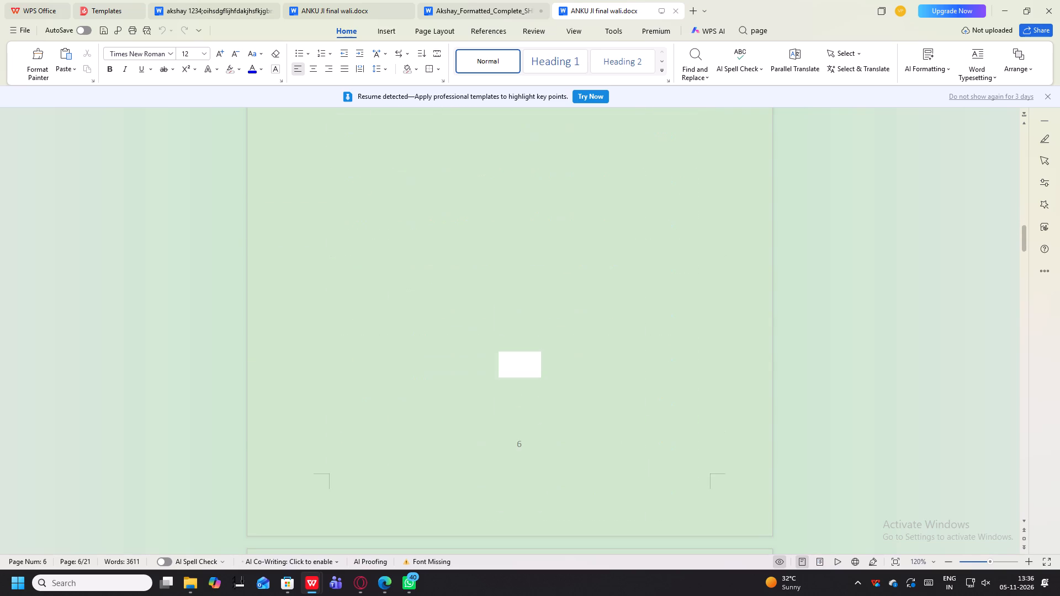
pyautogui.scroll(-9, 562, 246)
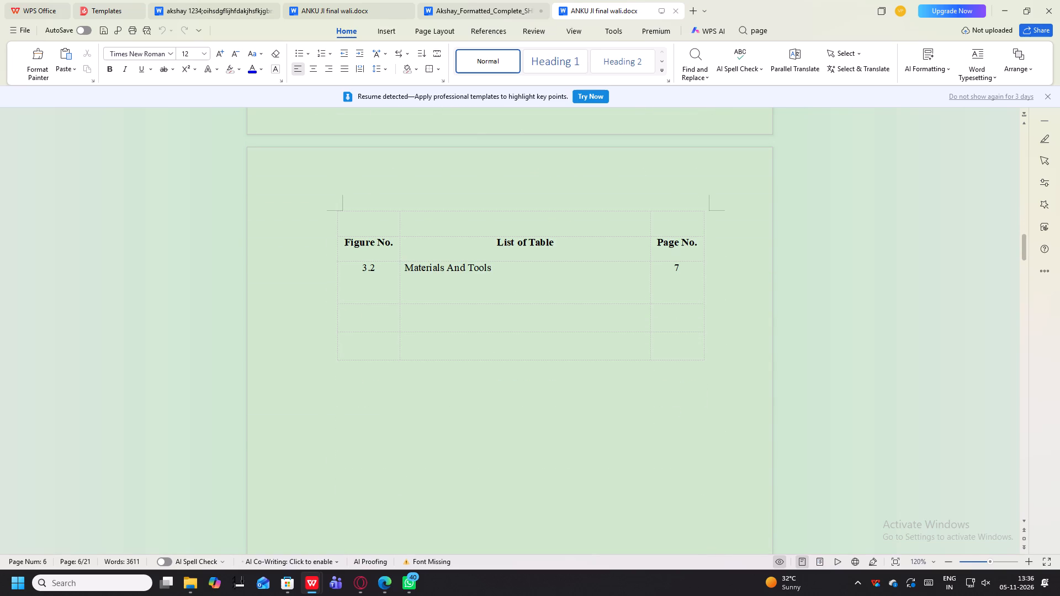
pyautogui.scroll(16, 562, 246)
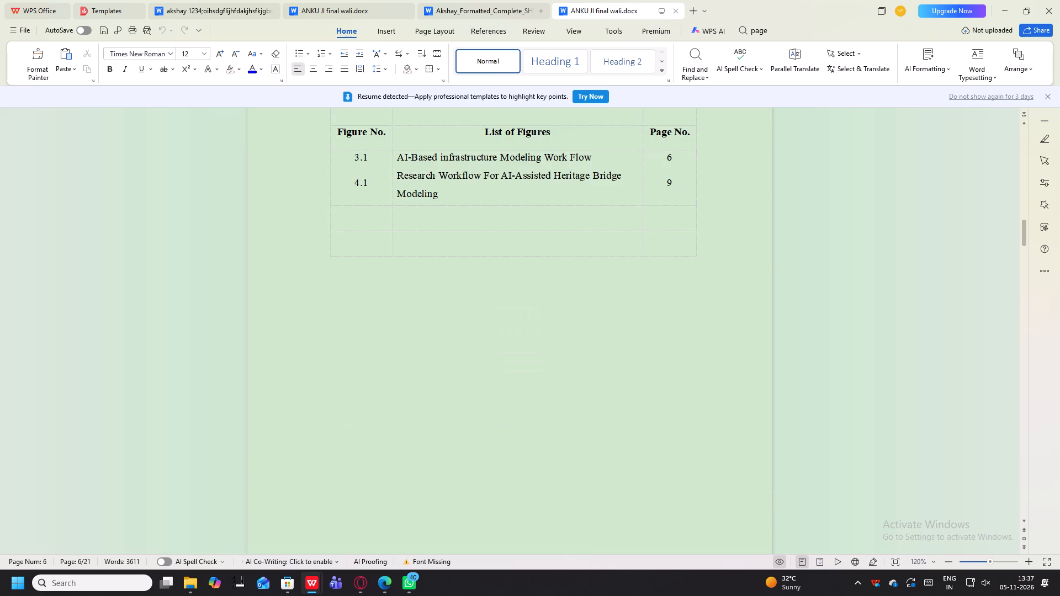
pyautogui.scroll(-13, 562, 246)
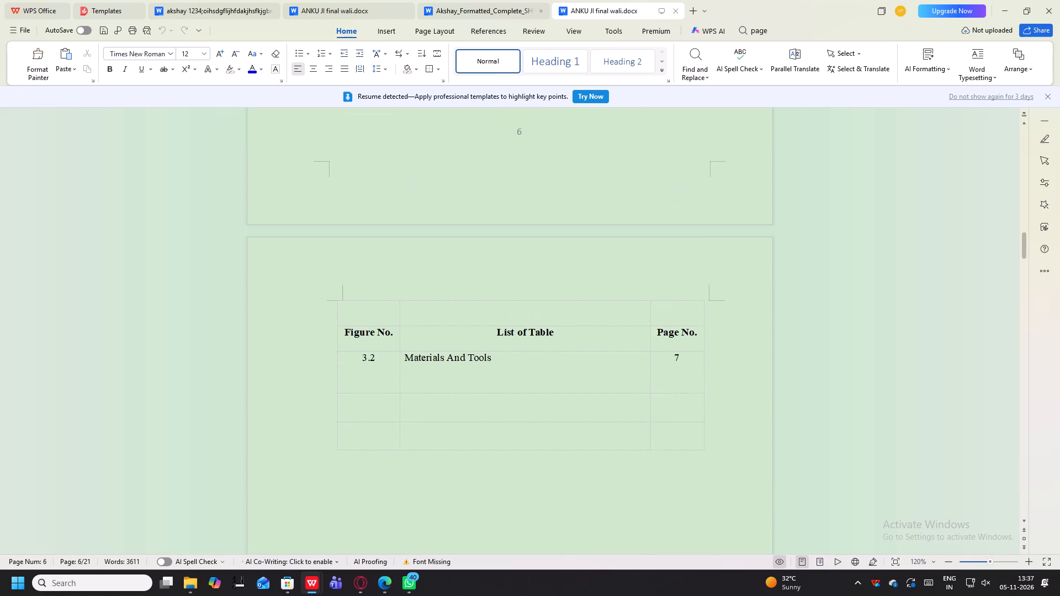
pyautogui.scroll(-6, 562, 246)
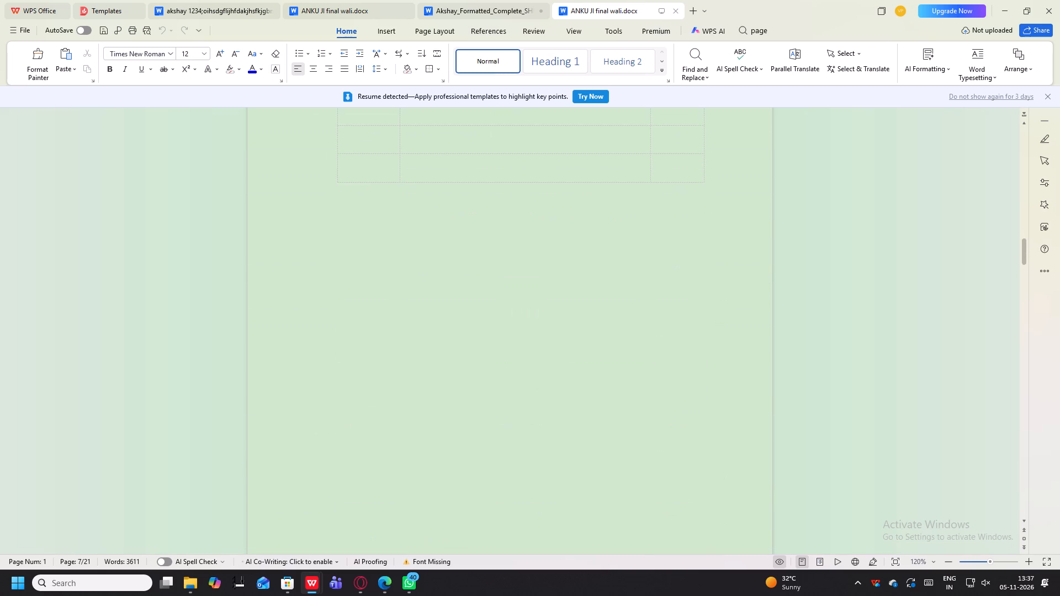
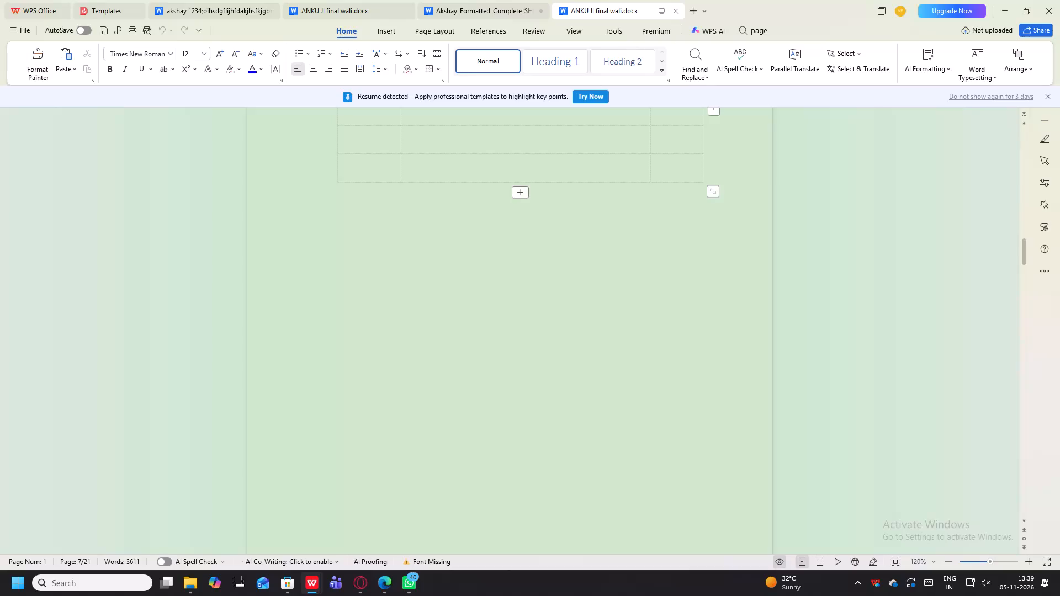
# Switch from the report to WhatsApp.
pyautogui.click(412, 593)
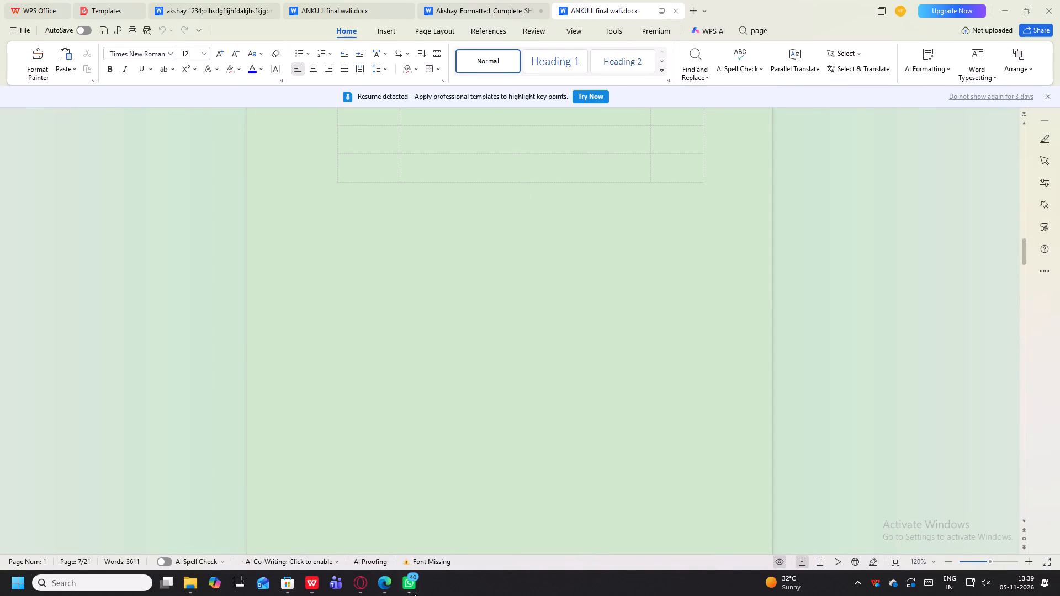